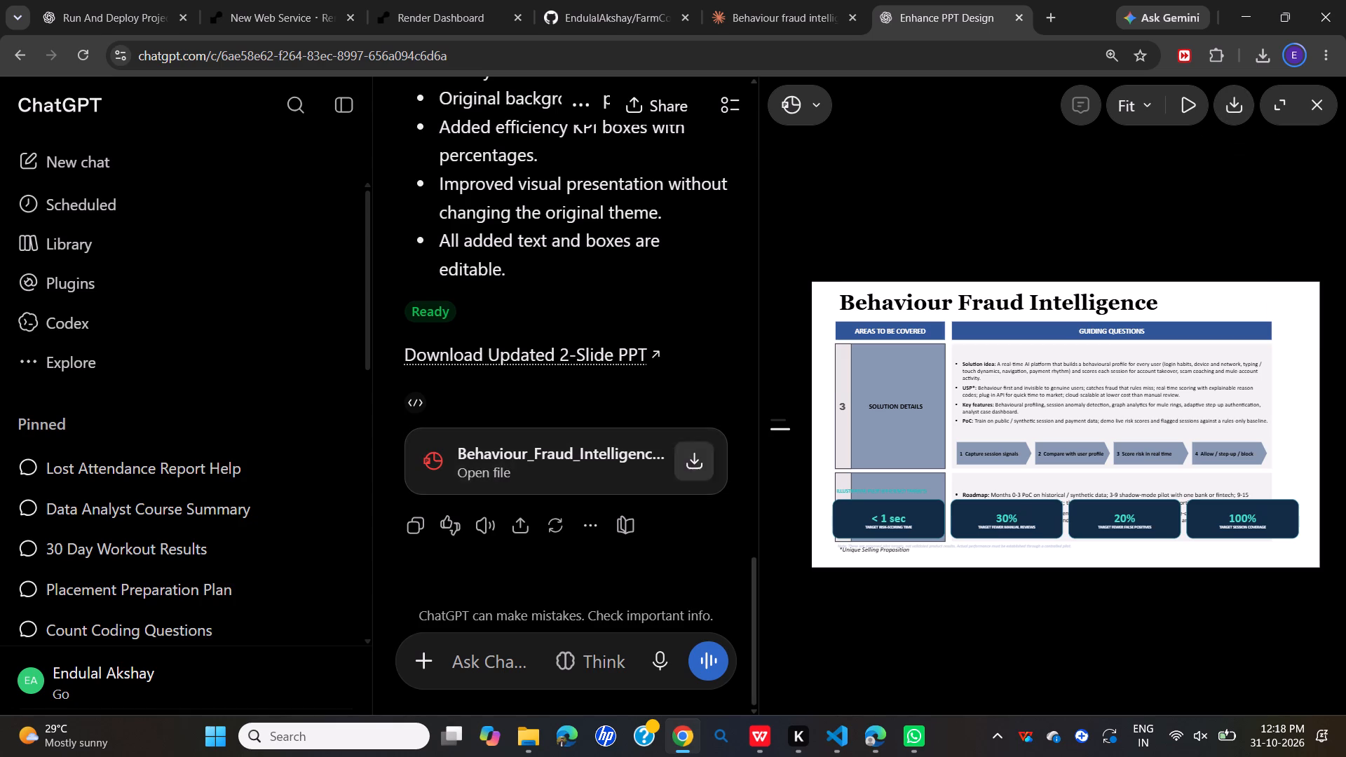
Download the updated two-slide Behaviour Fraud Intelligence presentation and open it in WPS Office.
left_click(1234, 100)
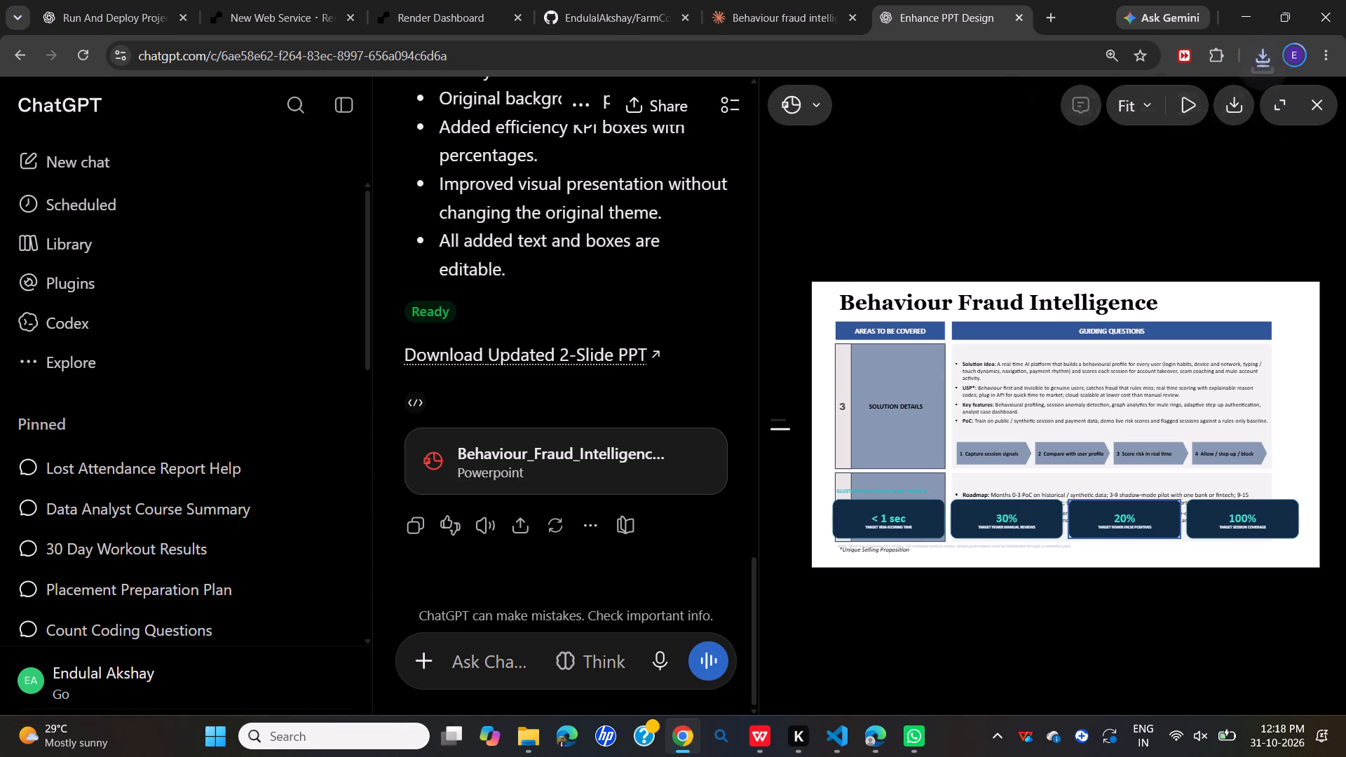
double_click(1094, 101)
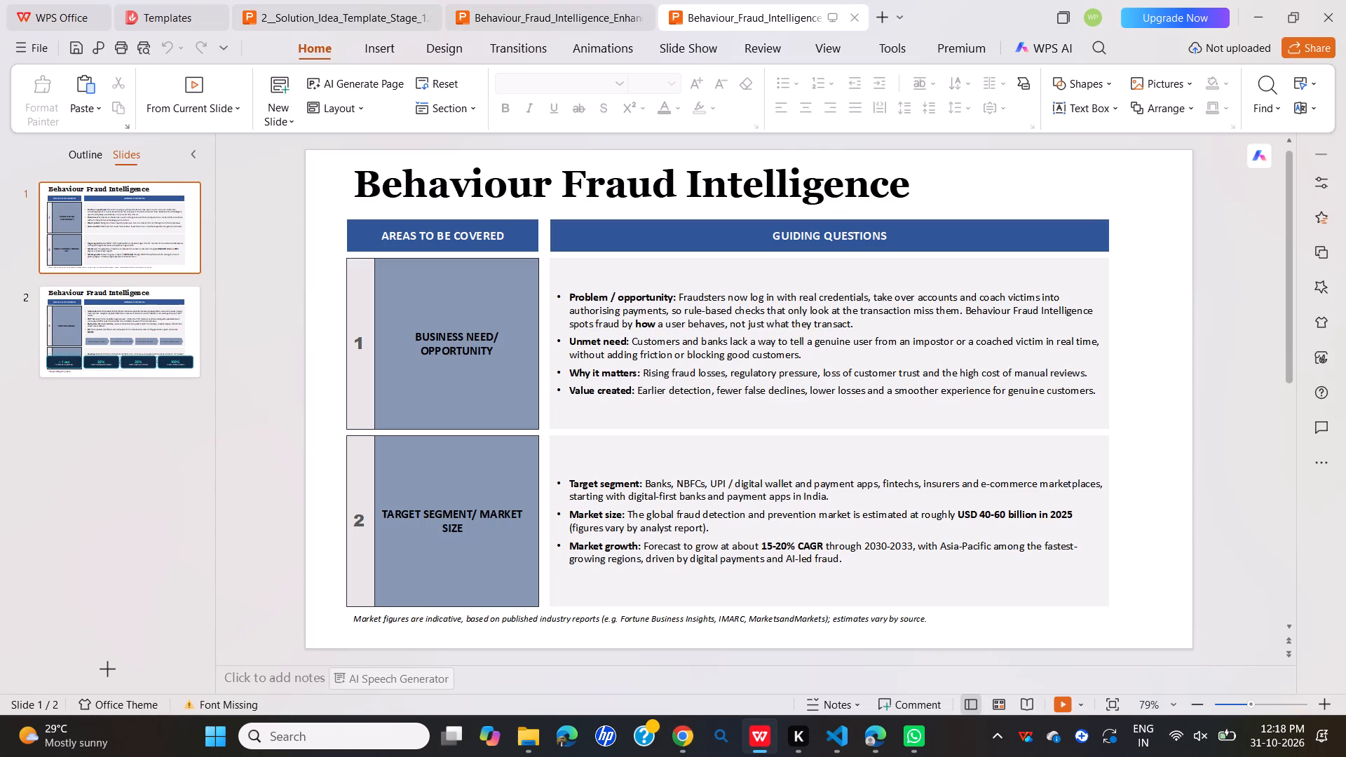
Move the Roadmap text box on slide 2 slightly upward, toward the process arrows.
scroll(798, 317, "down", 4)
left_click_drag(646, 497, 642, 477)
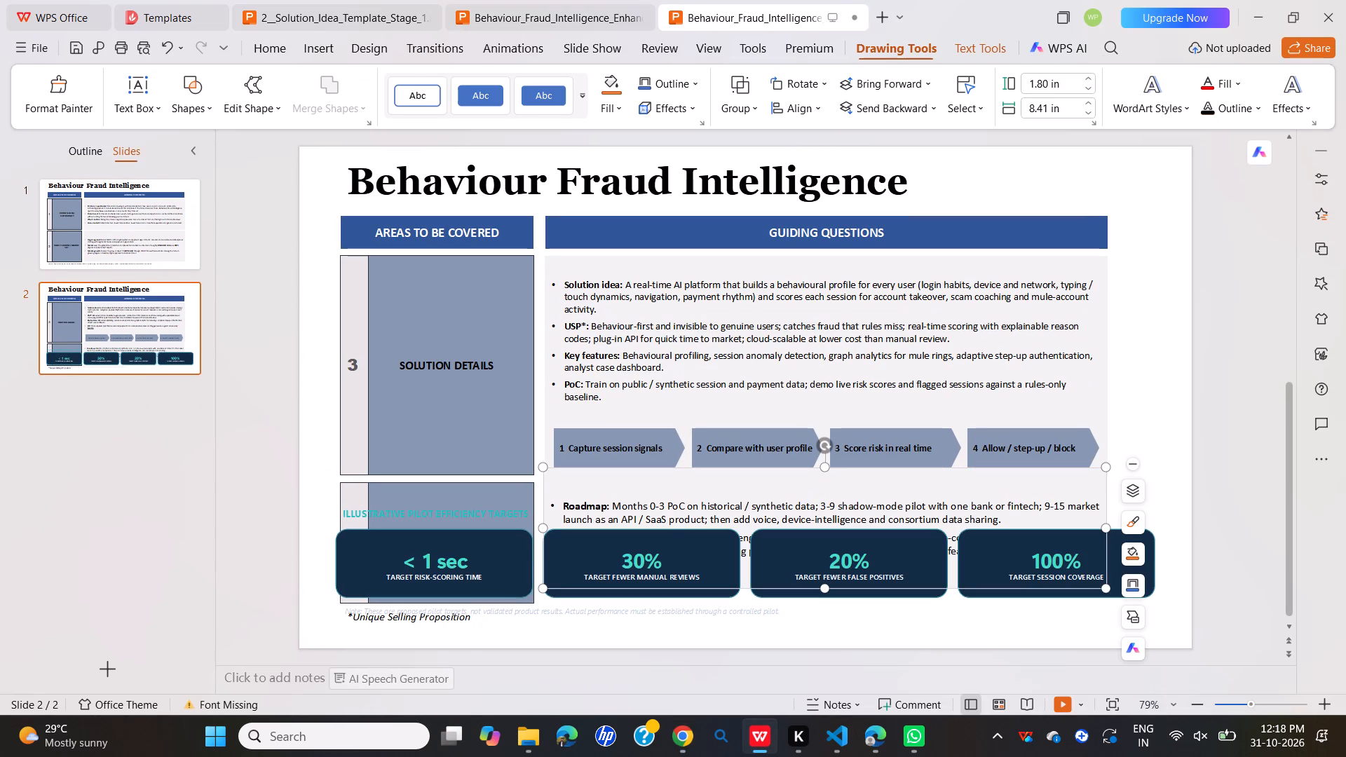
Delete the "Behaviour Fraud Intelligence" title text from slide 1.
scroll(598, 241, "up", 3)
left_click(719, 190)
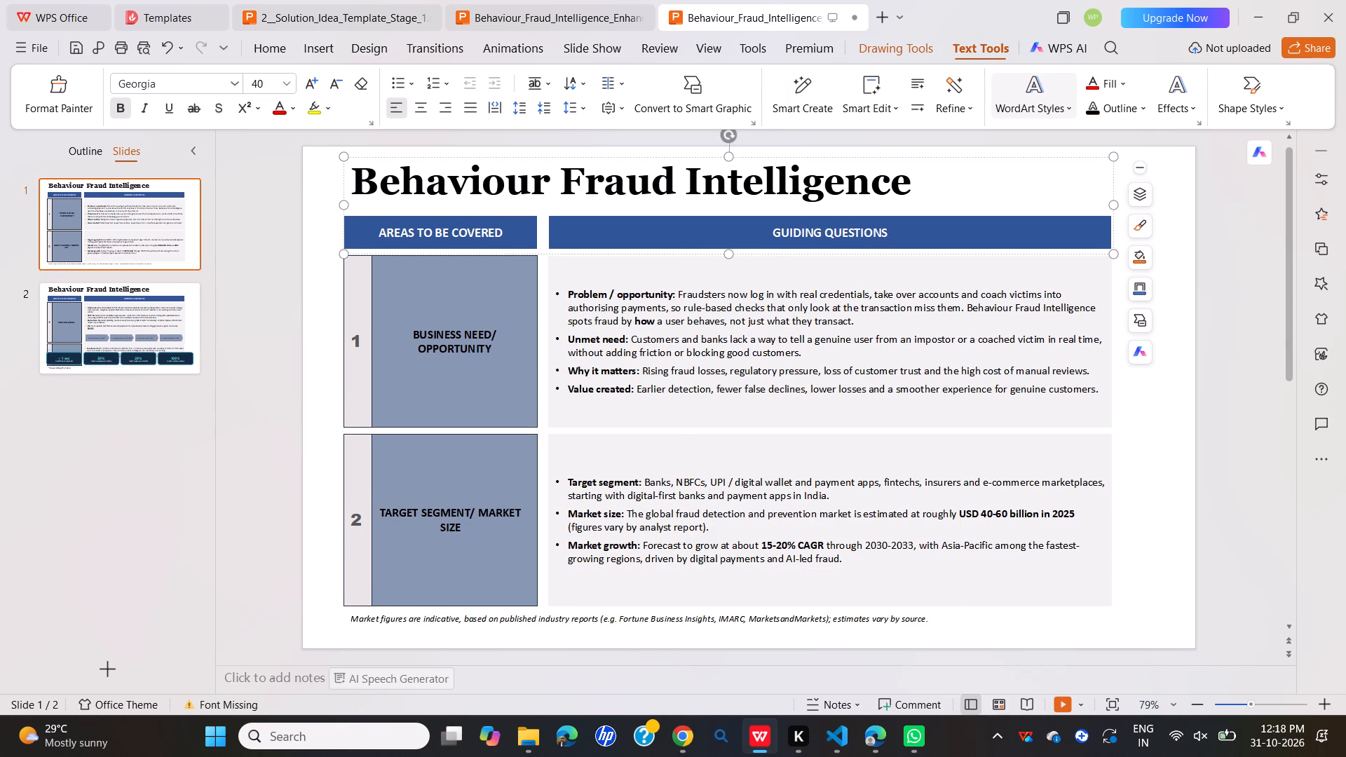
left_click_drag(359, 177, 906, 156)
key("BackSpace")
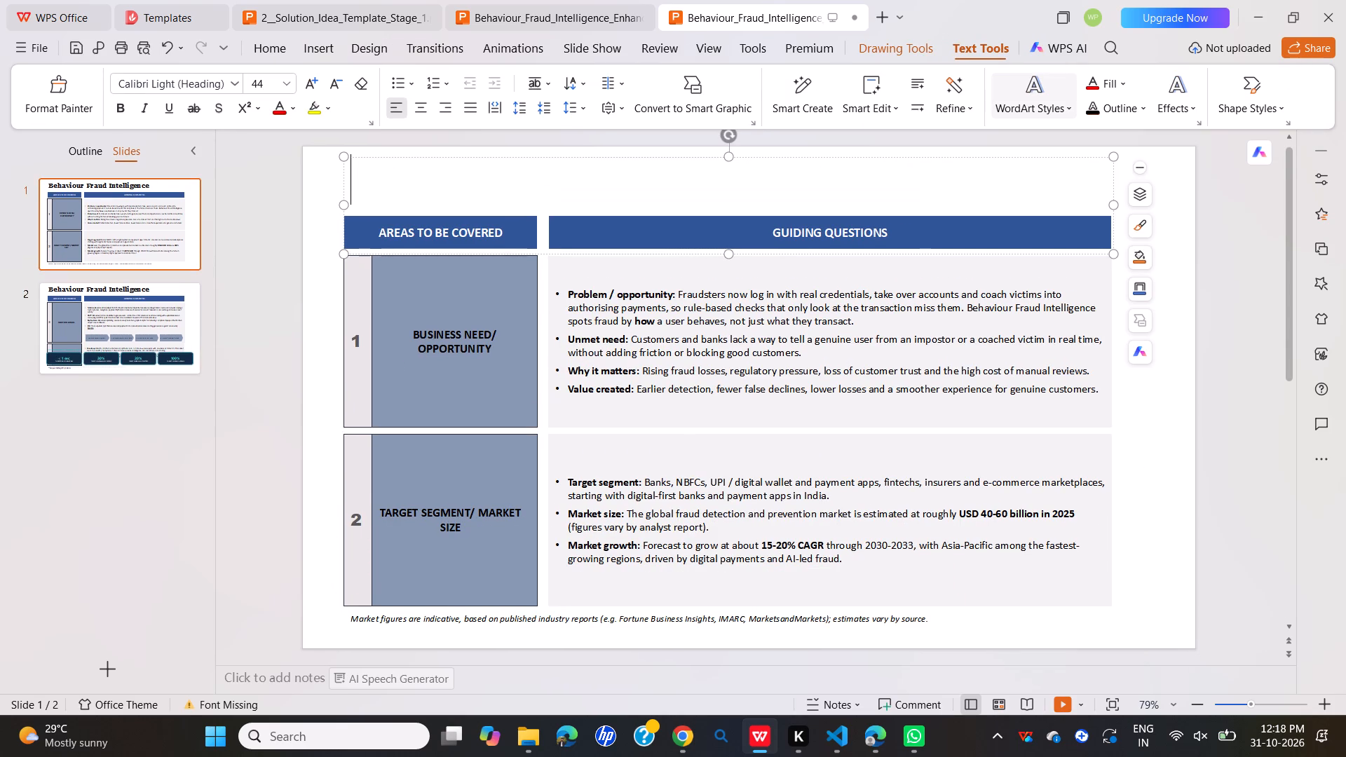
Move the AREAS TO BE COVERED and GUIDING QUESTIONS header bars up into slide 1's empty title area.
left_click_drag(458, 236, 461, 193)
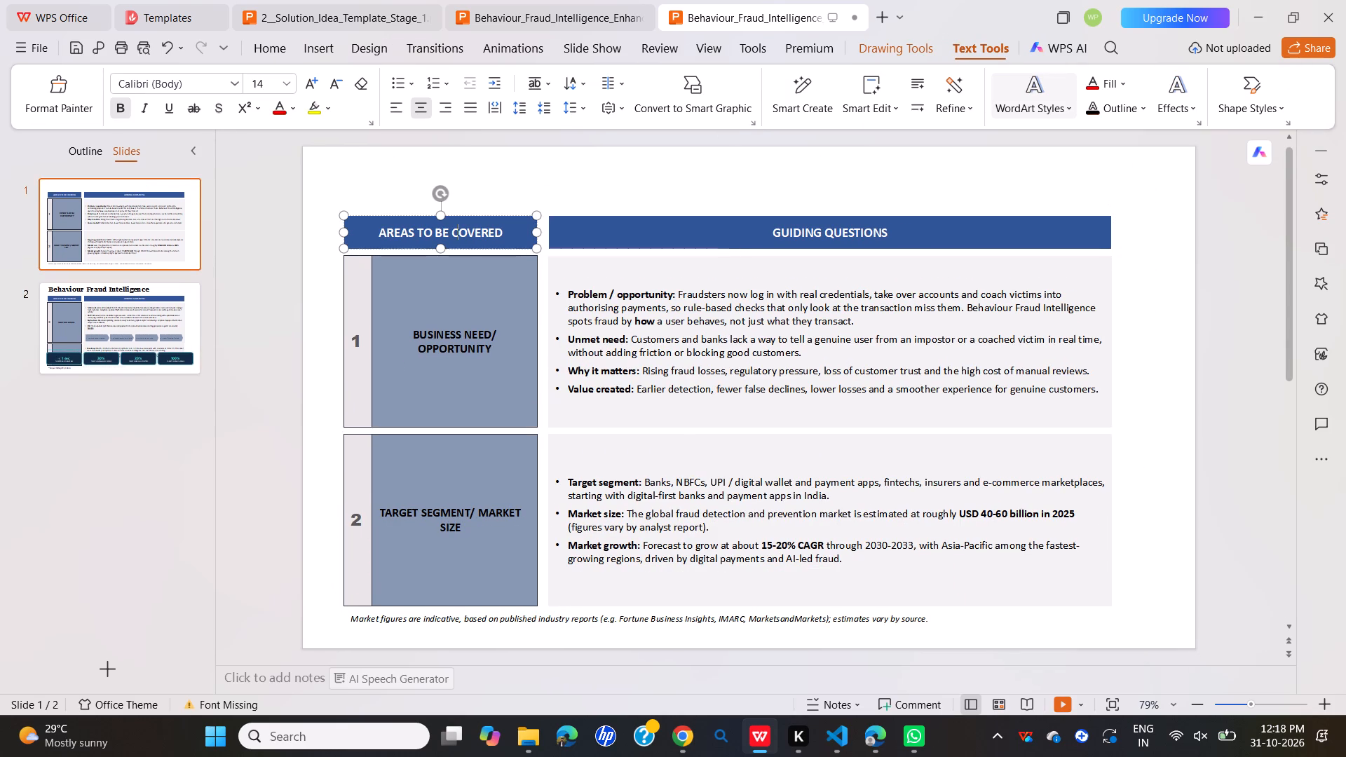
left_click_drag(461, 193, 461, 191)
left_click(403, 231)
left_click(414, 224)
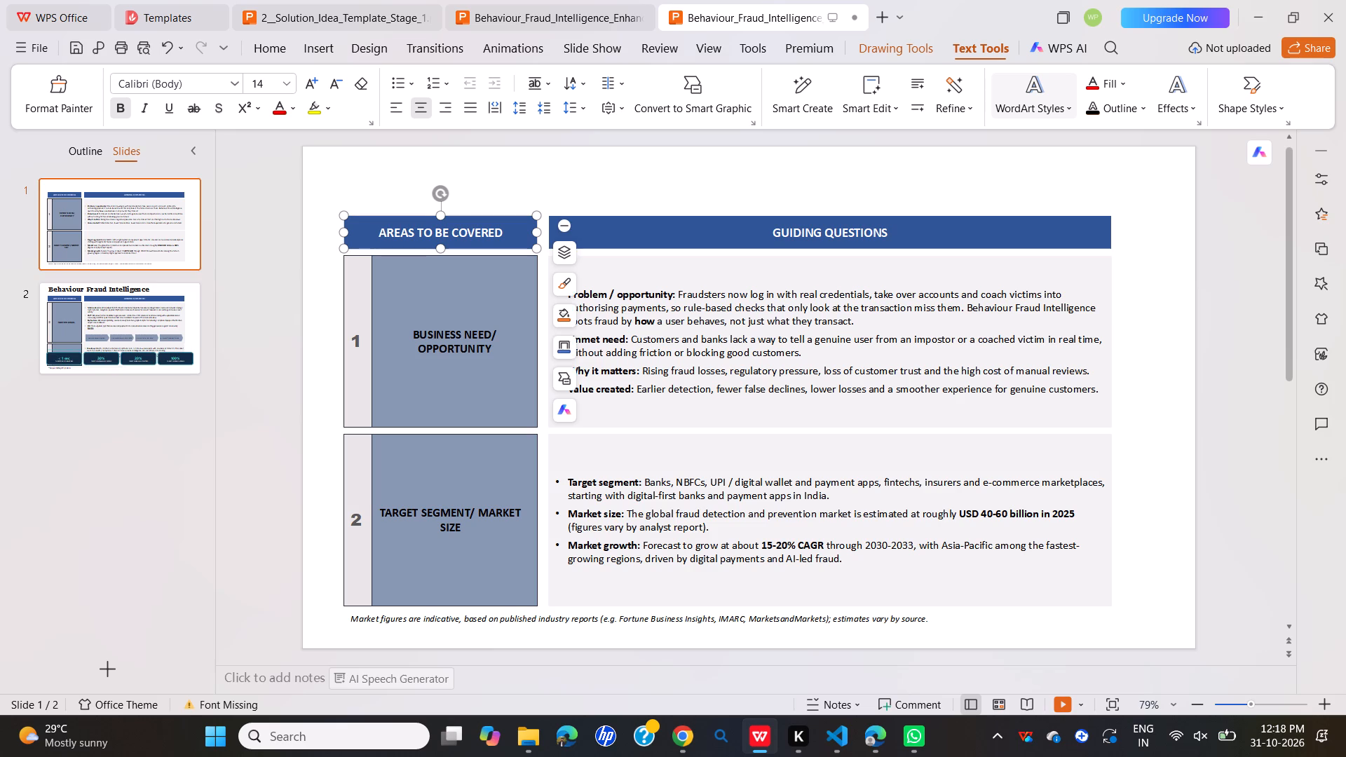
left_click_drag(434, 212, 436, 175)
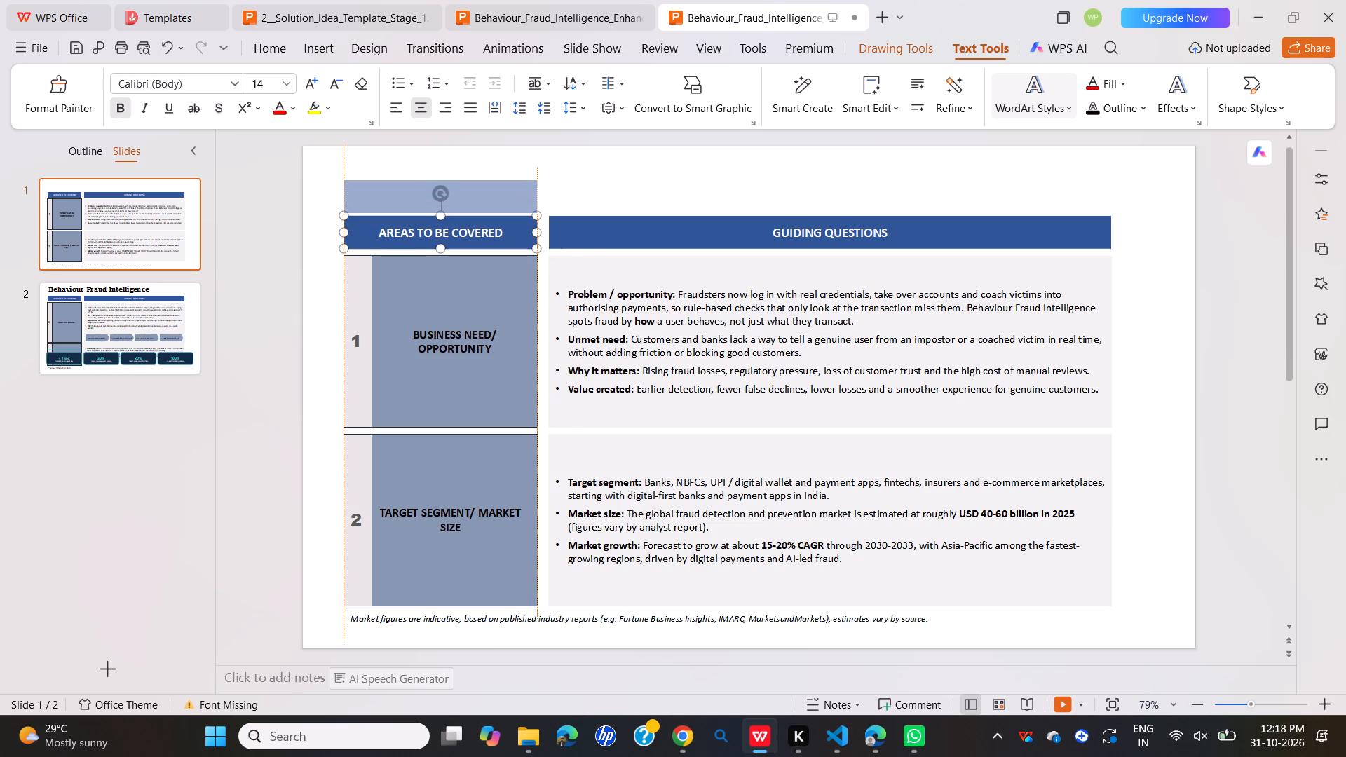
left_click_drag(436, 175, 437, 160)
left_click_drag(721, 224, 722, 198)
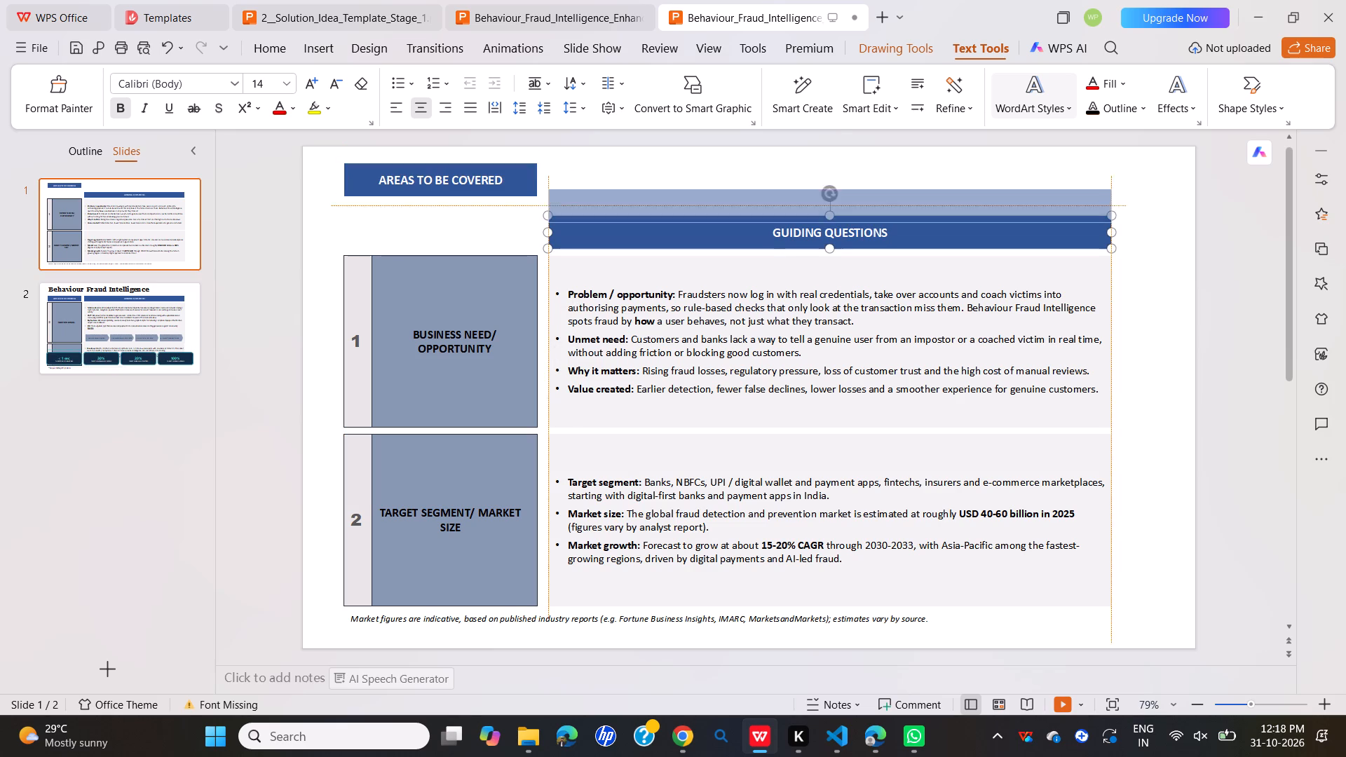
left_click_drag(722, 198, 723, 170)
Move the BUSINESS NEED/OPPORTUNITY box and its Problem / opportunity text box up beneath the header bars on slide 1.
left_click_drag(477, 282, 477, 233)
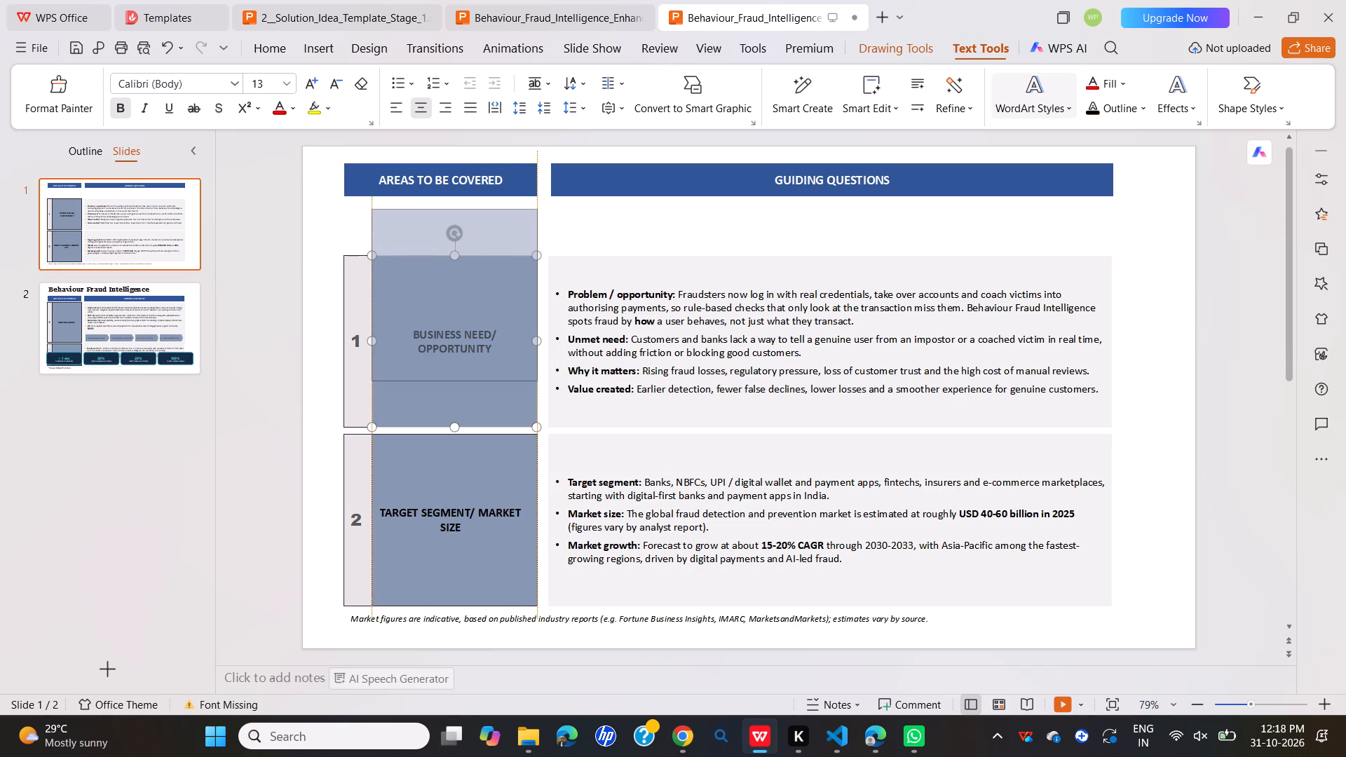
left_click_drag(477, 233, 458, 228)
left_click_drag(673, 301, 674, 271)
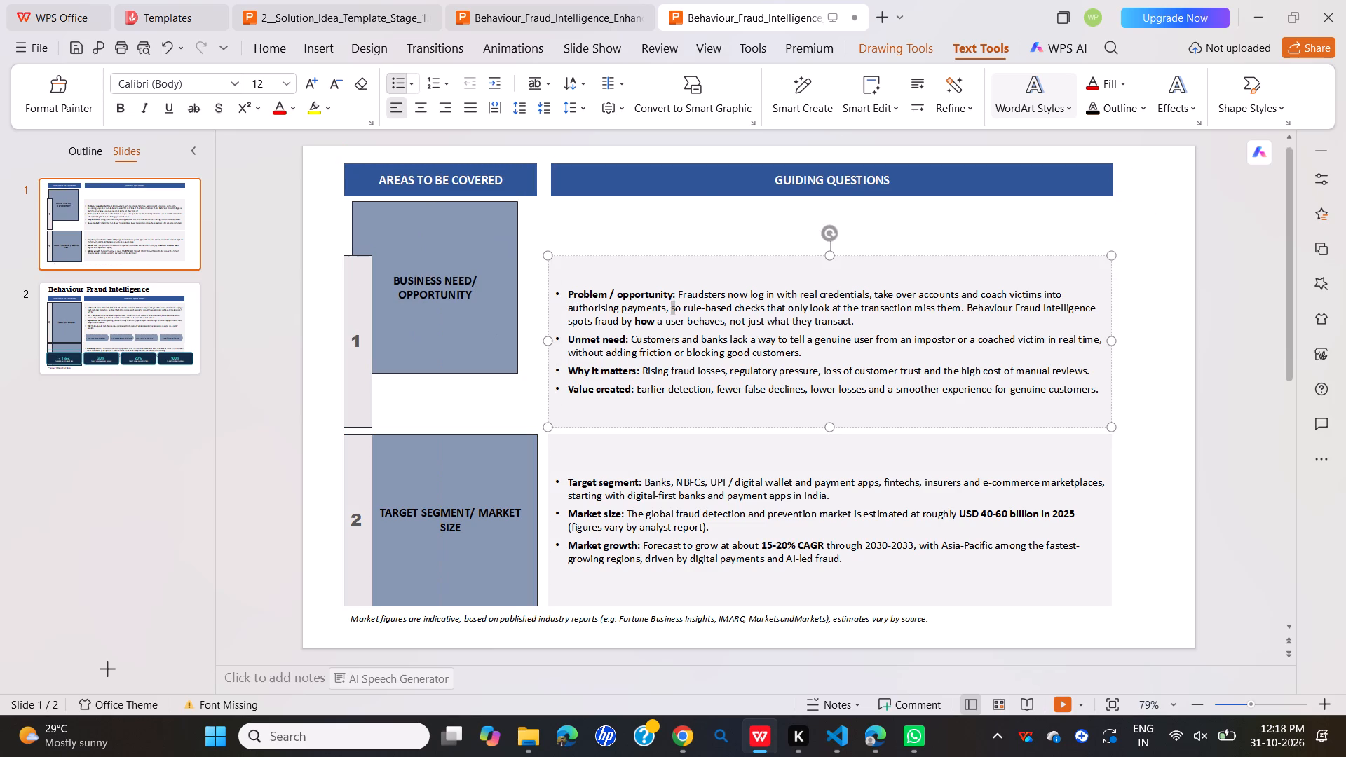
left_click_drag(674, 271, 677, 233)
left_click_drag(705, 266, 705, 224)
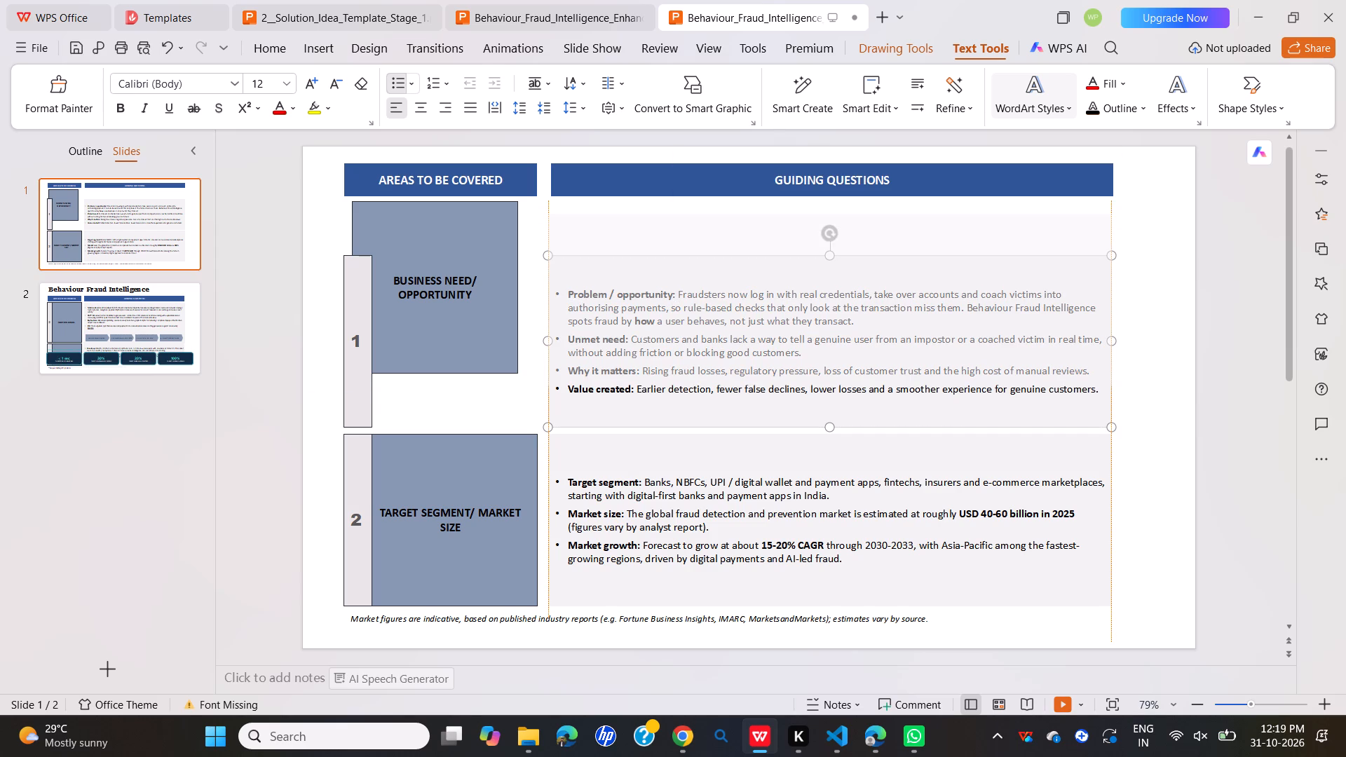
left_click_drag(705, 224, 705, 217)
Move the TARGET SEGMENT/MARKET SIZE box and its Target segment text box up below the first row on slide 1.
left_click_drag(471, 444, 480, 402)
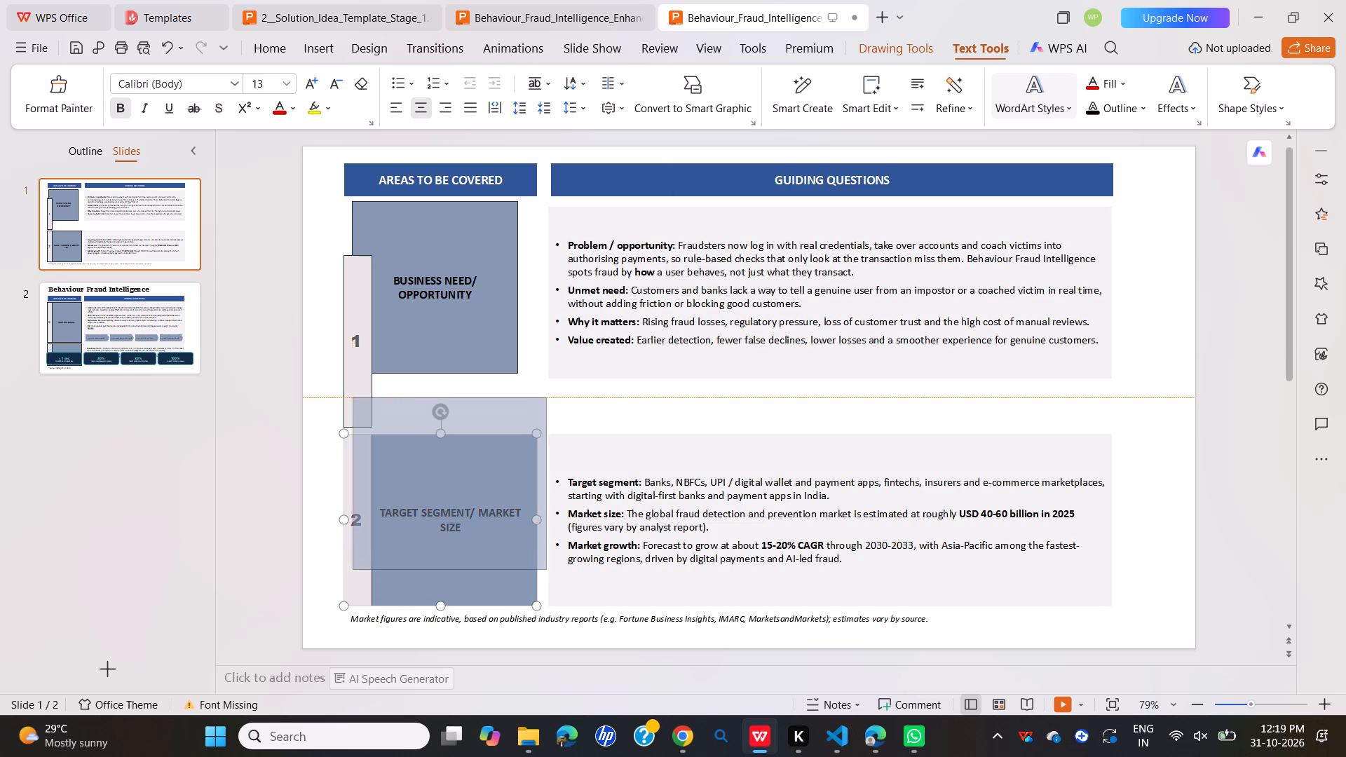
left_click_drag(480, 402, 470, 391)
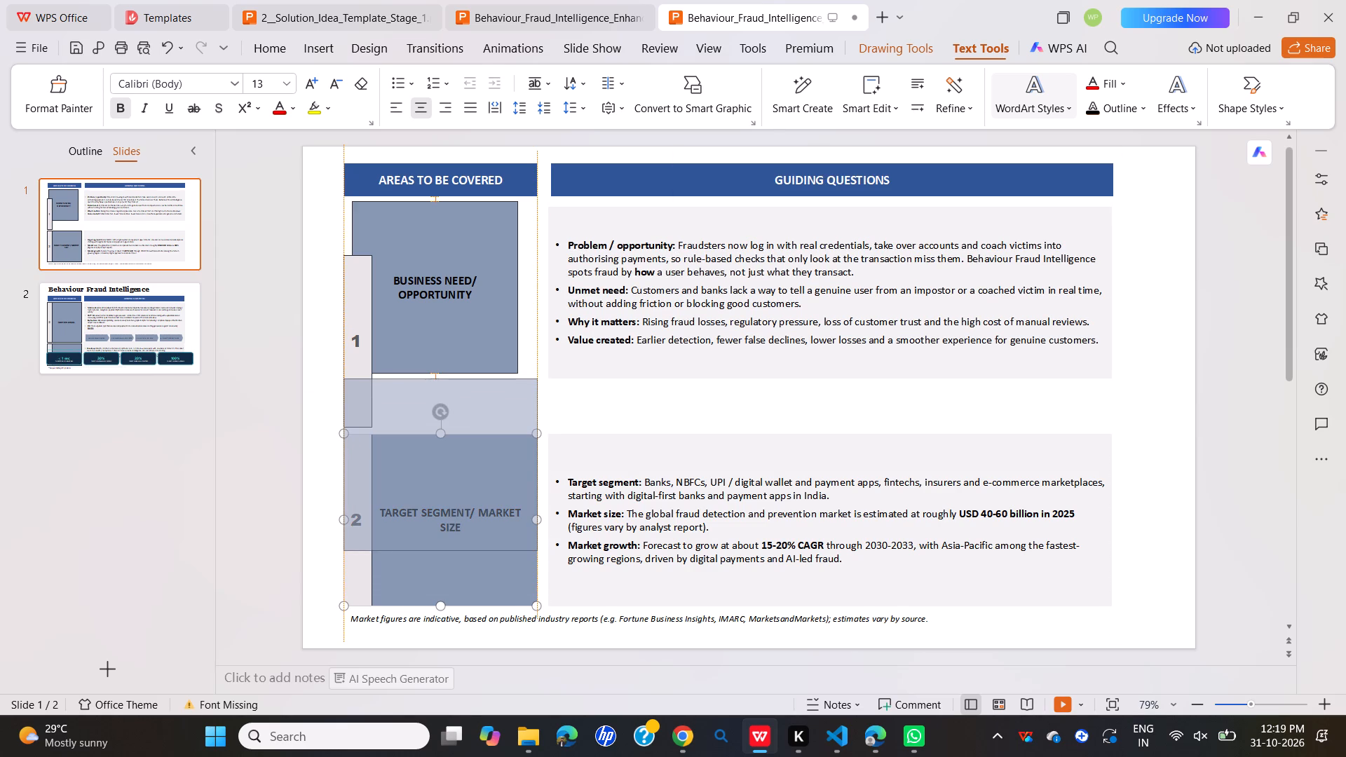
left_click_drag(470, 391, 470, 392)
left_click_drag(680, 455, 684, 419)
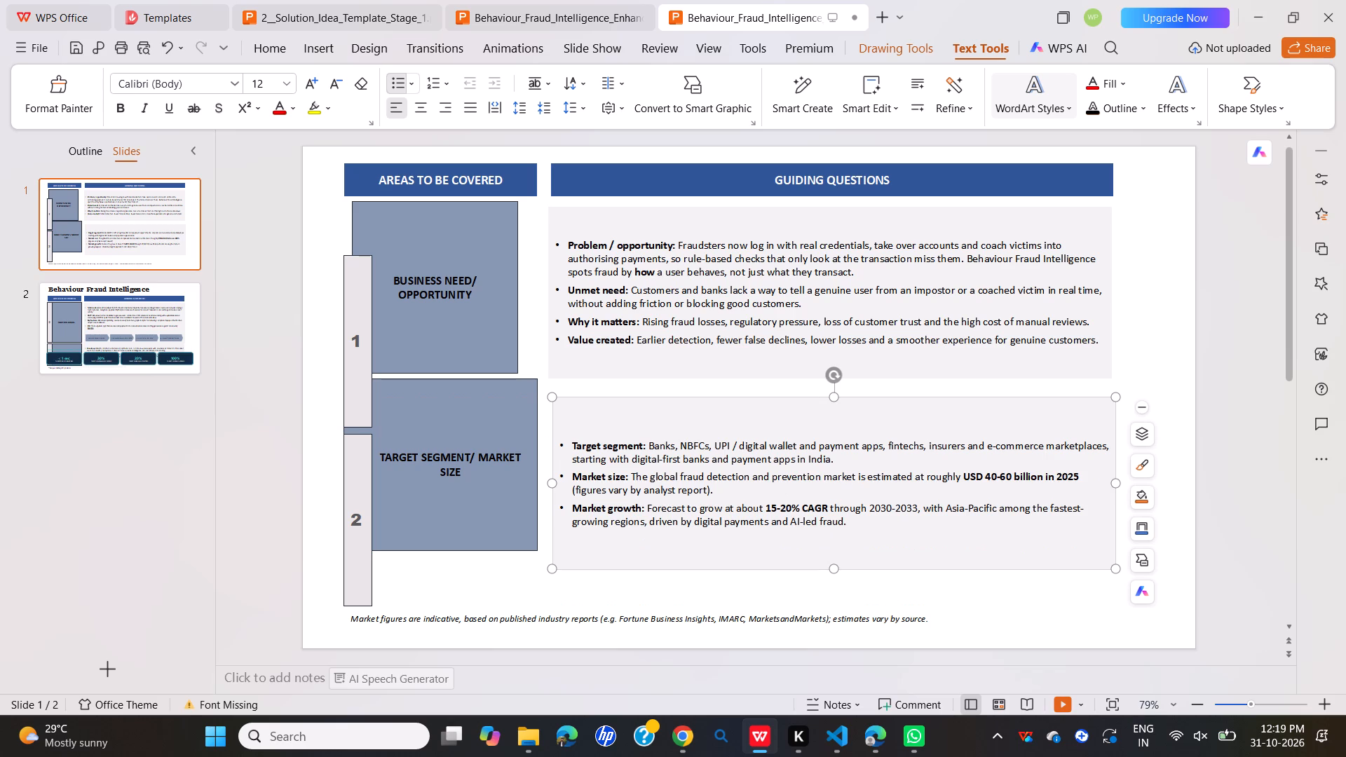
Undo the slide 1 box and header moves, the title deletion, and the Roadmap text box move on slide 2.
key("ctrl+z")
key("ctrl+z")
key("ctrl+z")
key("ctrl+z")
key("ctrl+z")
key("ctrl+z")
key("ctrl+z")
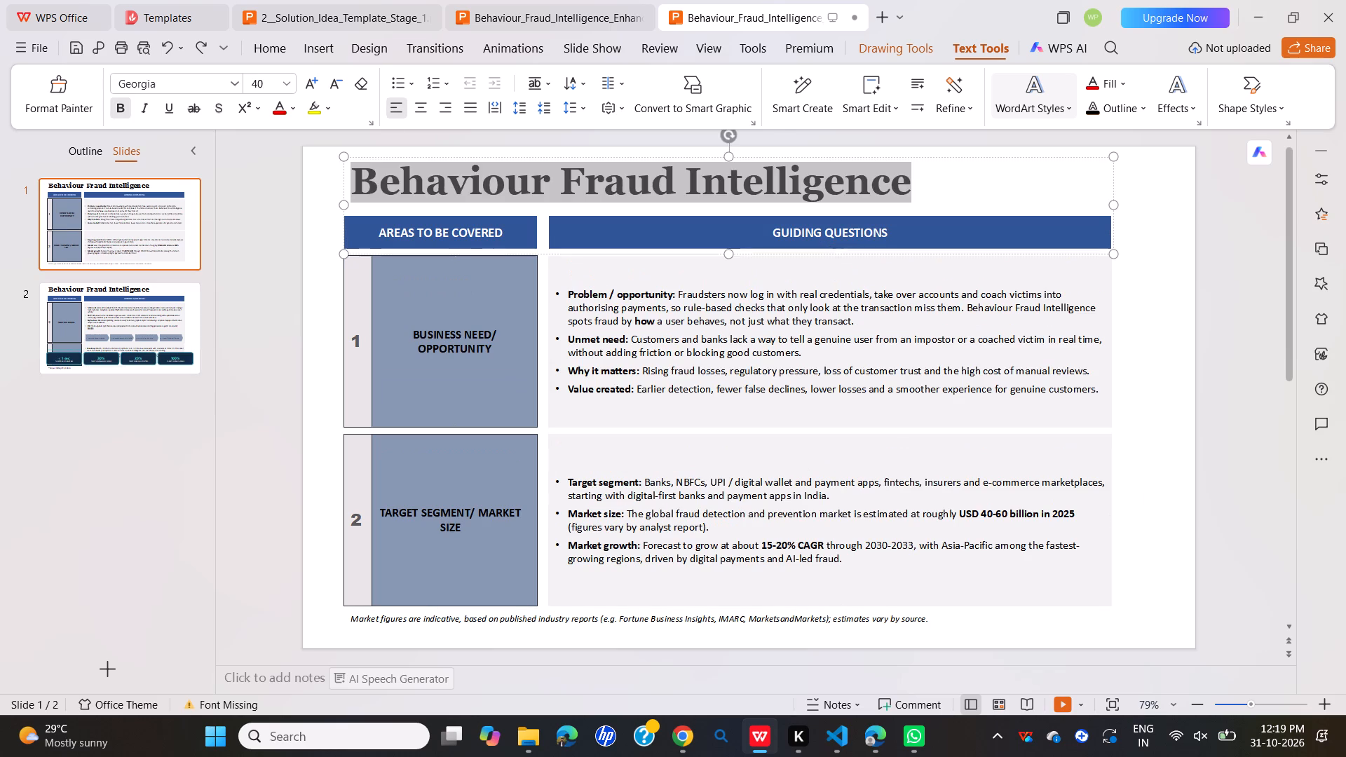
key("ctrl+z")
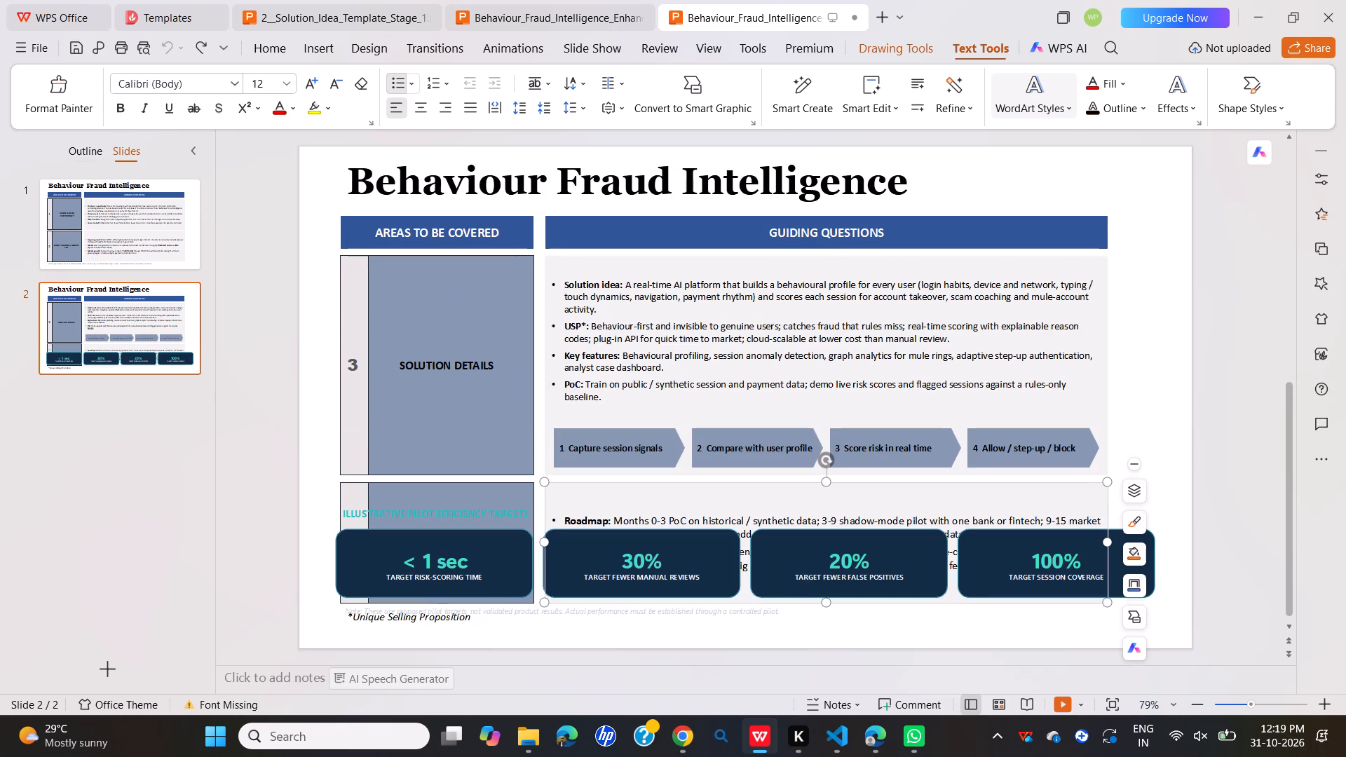
Delete the "Behaviour Fraud Intelligence" title text from slide 2.
left_click(76, 212)
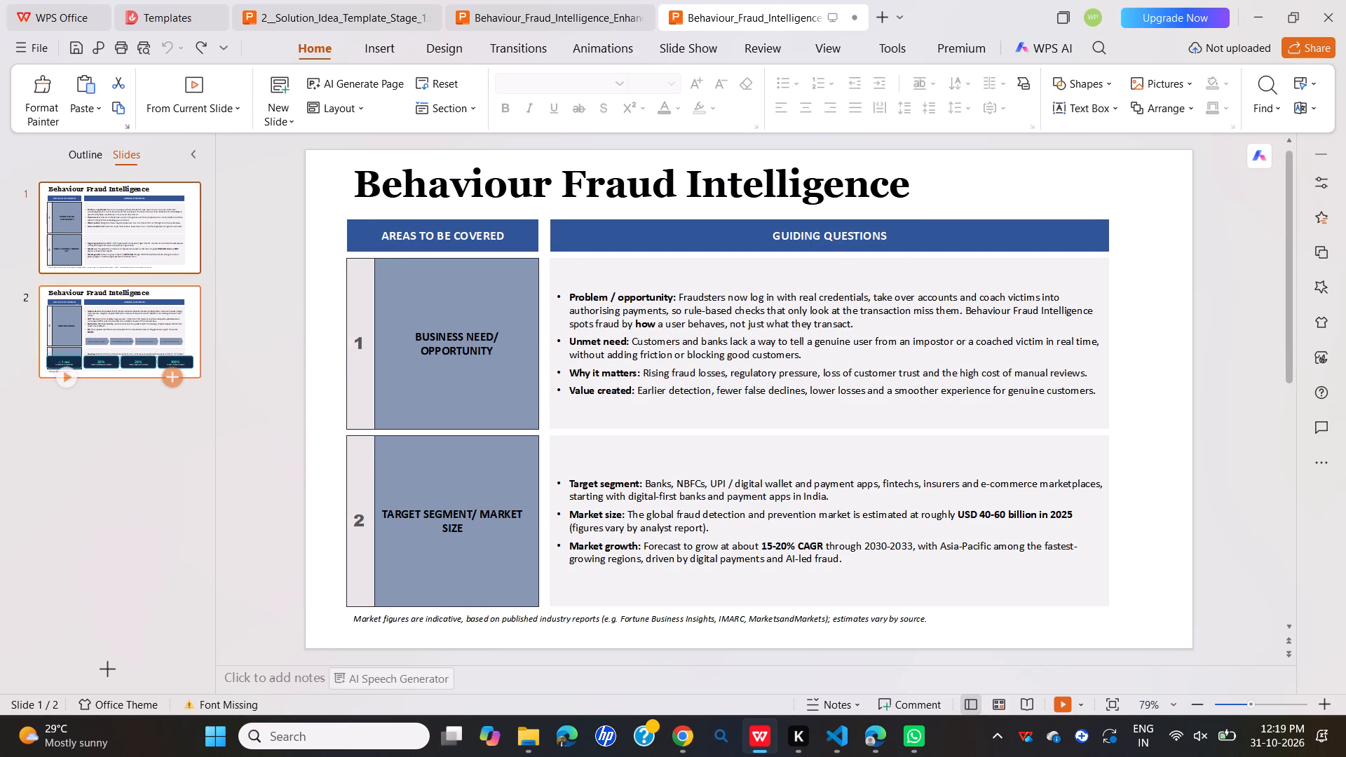
left_click(149, 303)
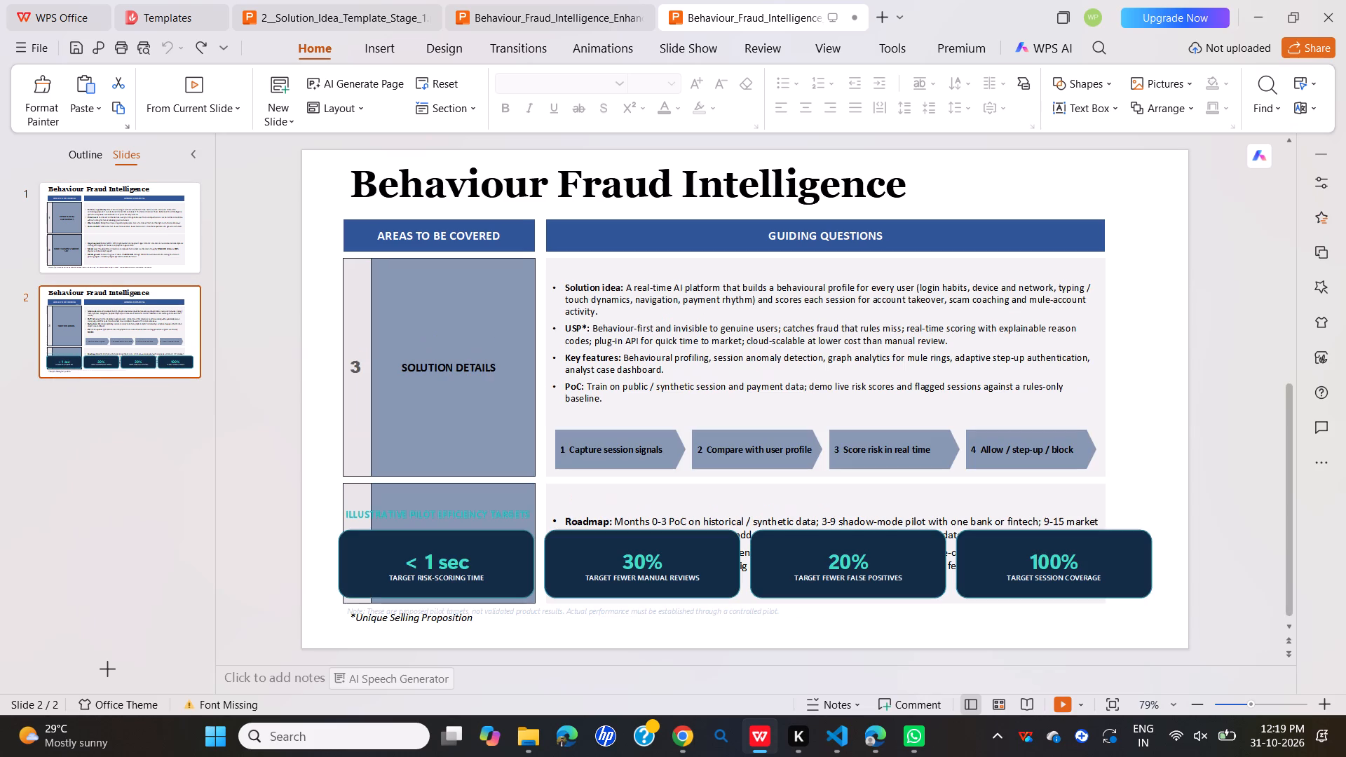
left_click(509, 198)
key("ctrl+a")
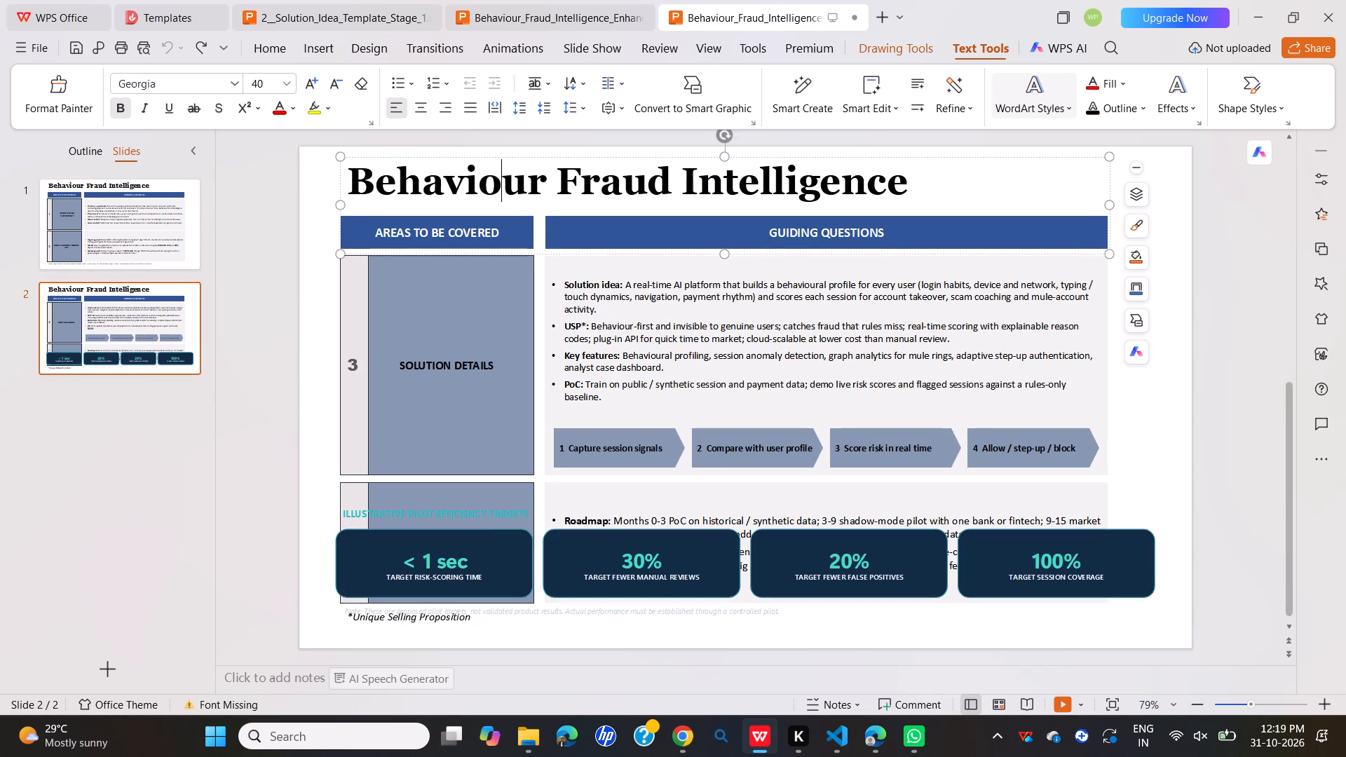
key("BackSpace")
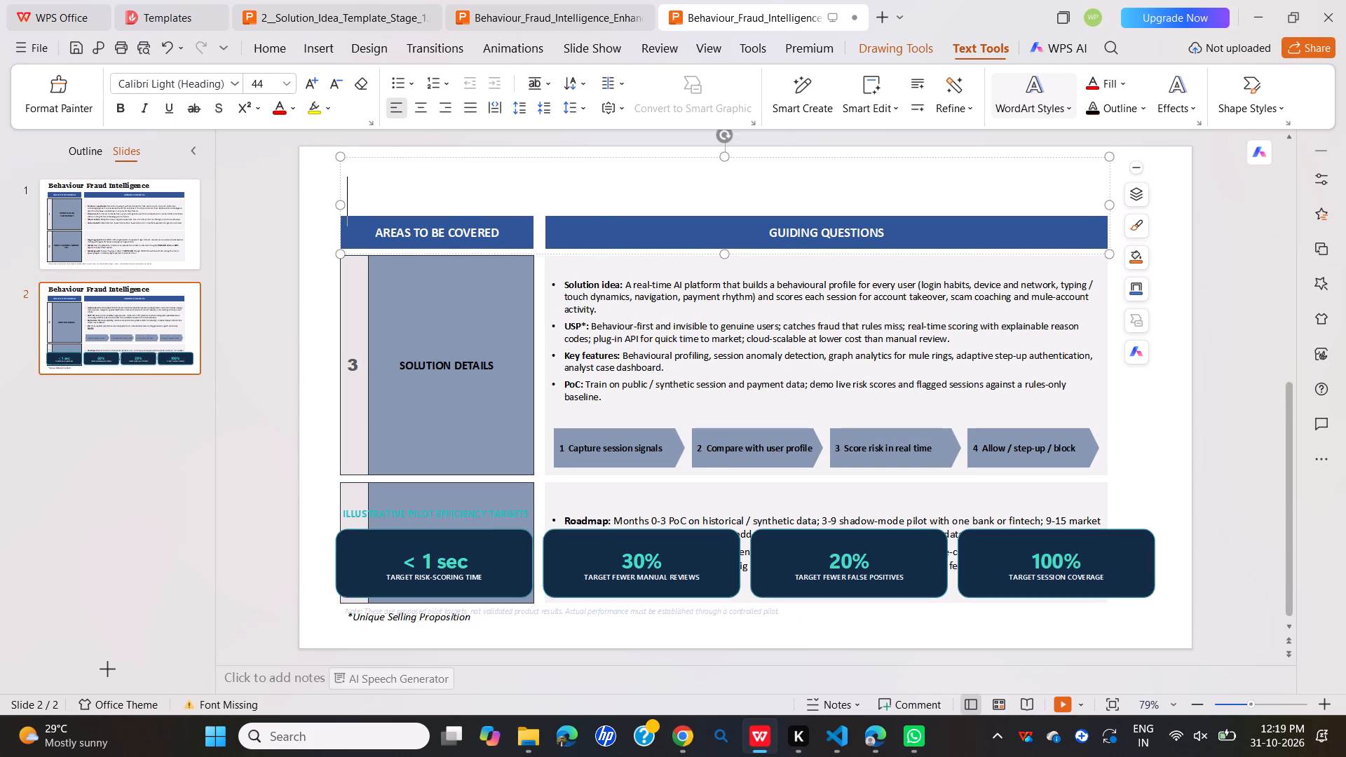
Move the AREAS TO BE COVERED header bar up into slide 2's empty title area.
left_click_drag(433, 236, 430, 178)
left_click(655, 169)
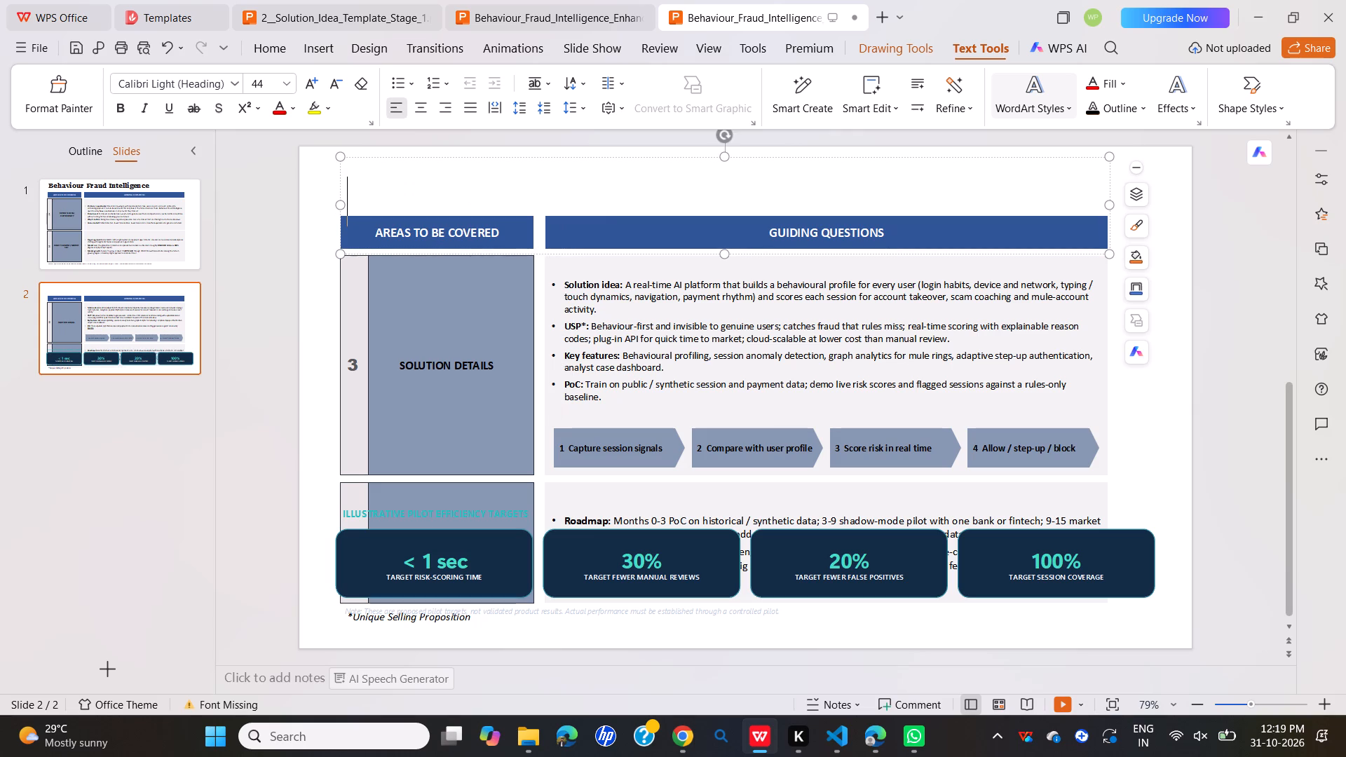
left_click(435, 229)
left_click(440, 232)
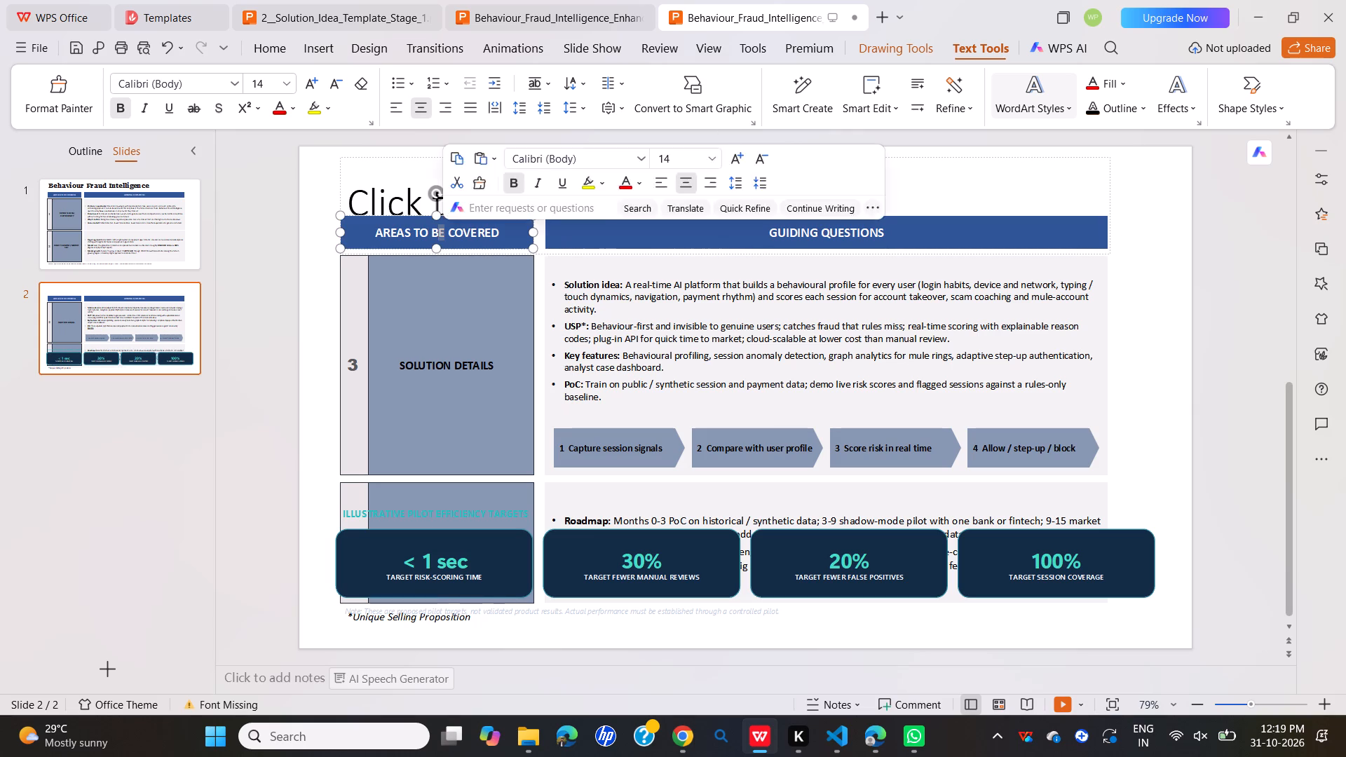
left_click(559, 232)
left_click_drag(451, 224, 447, 181)
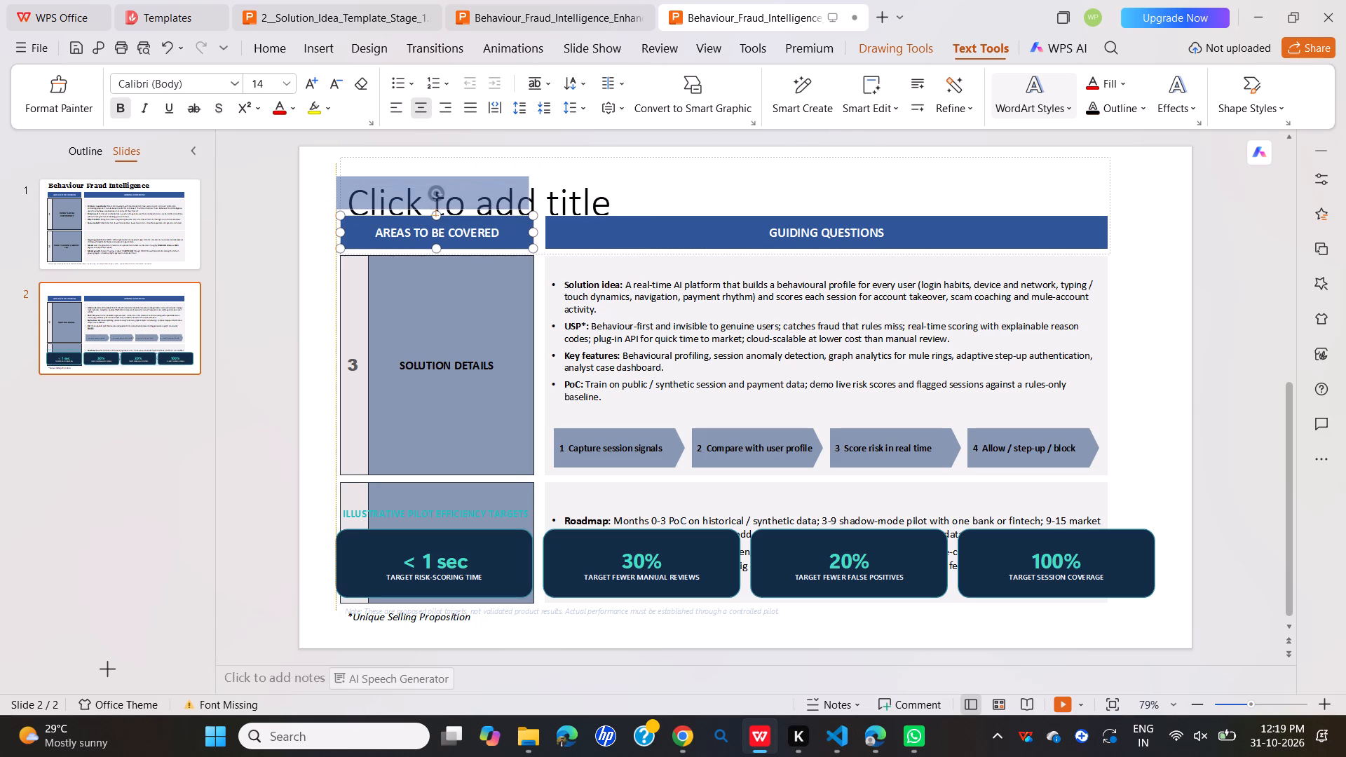
left_click_drag(447, 181, 447, 180)
left_click(603, 198)
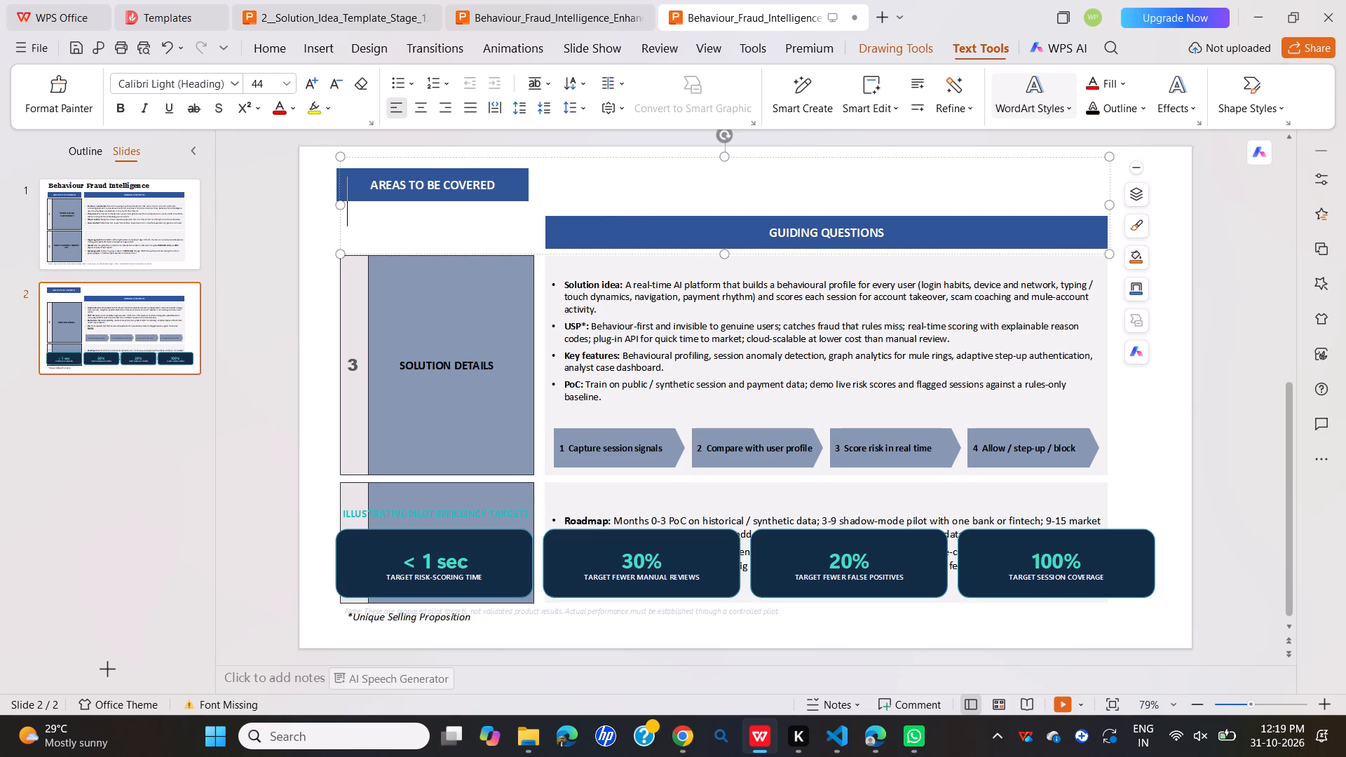
left_click(452, 181)
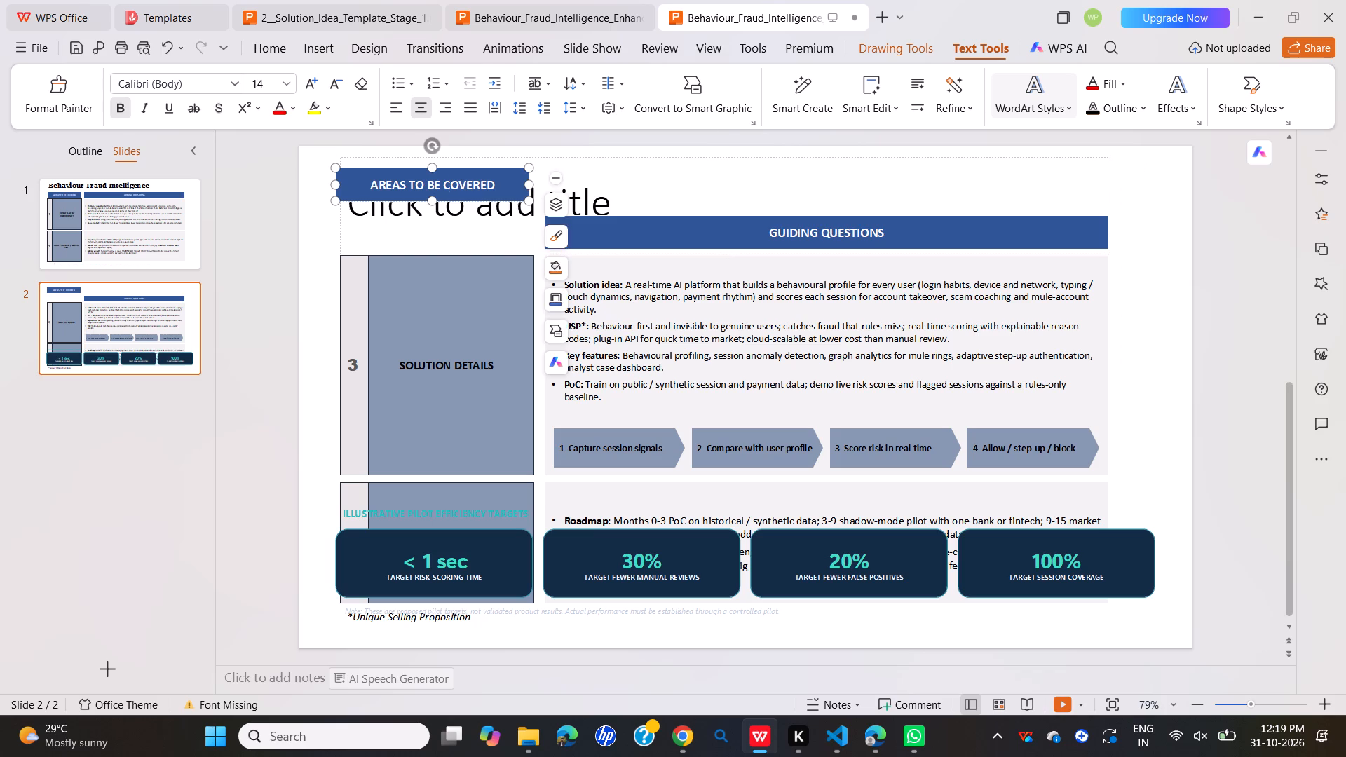
left_click(613, 201)
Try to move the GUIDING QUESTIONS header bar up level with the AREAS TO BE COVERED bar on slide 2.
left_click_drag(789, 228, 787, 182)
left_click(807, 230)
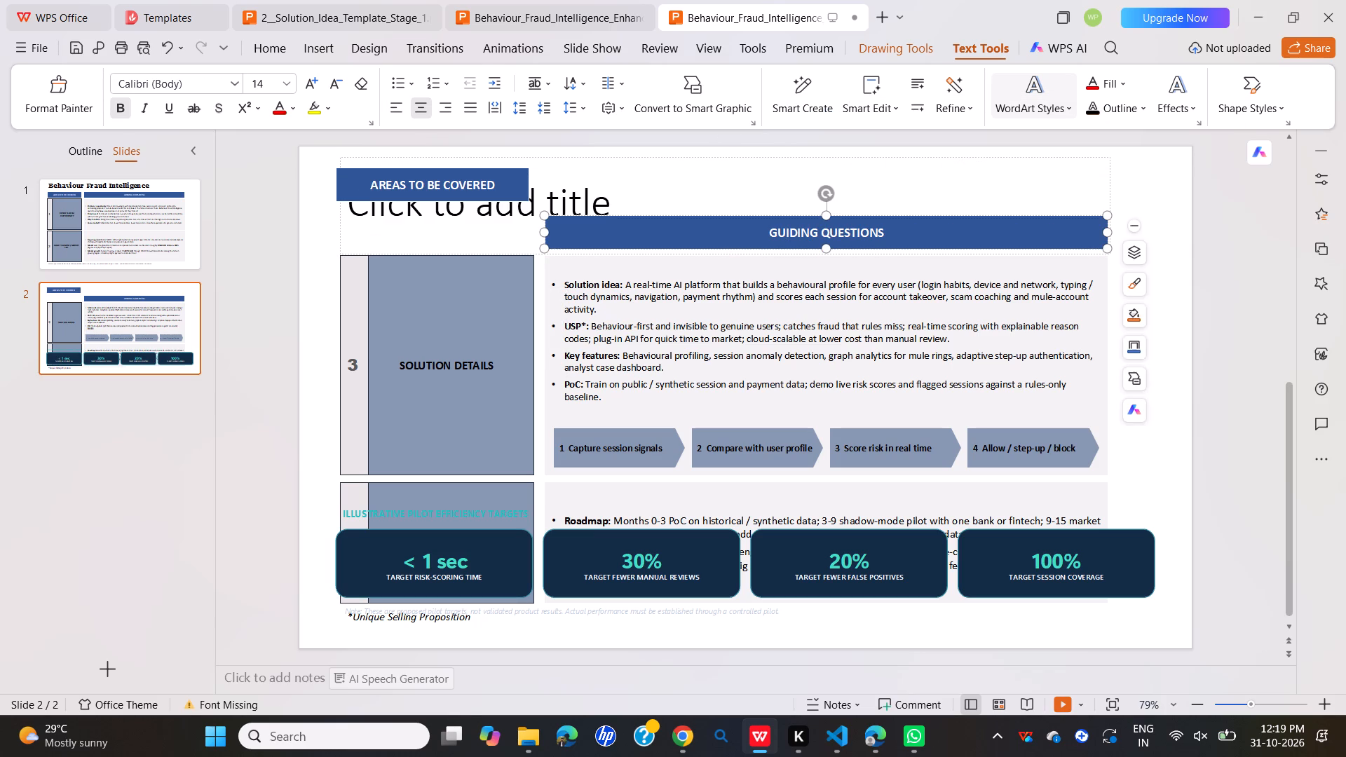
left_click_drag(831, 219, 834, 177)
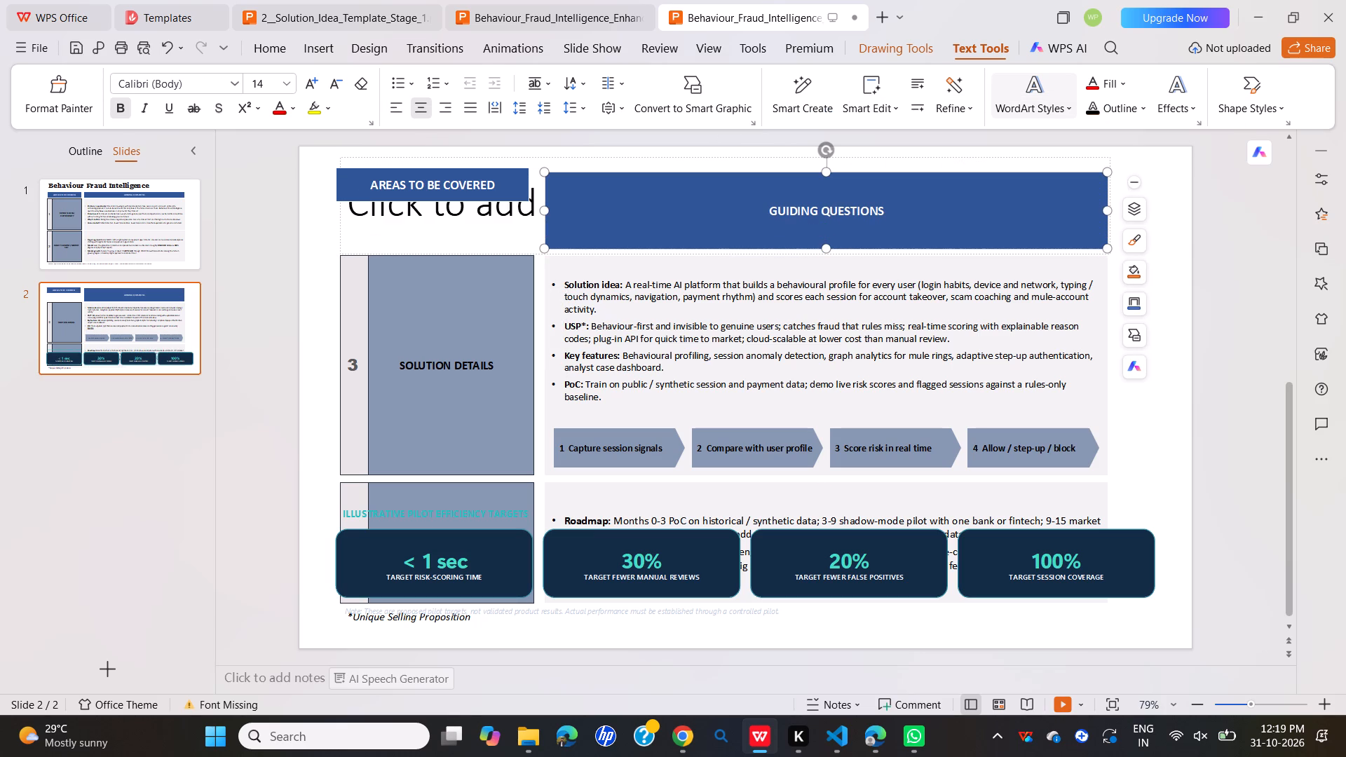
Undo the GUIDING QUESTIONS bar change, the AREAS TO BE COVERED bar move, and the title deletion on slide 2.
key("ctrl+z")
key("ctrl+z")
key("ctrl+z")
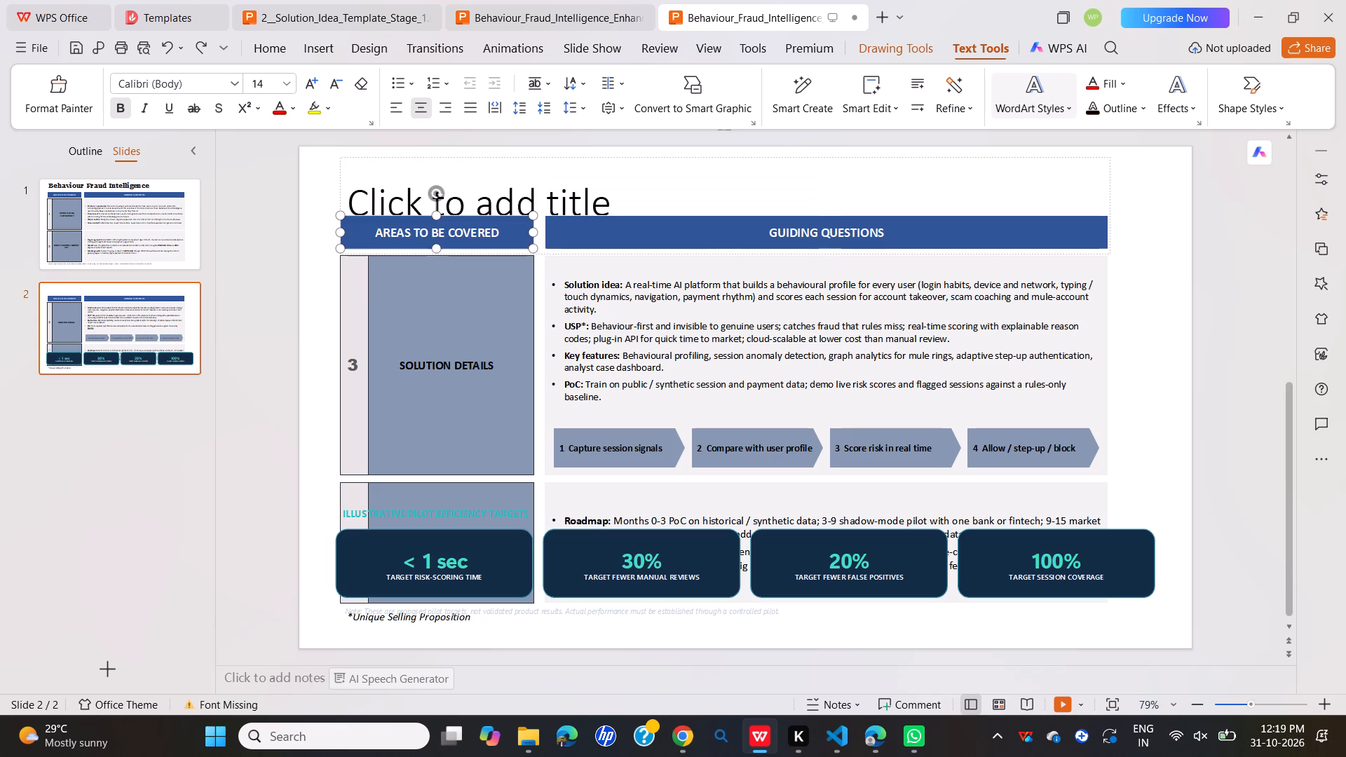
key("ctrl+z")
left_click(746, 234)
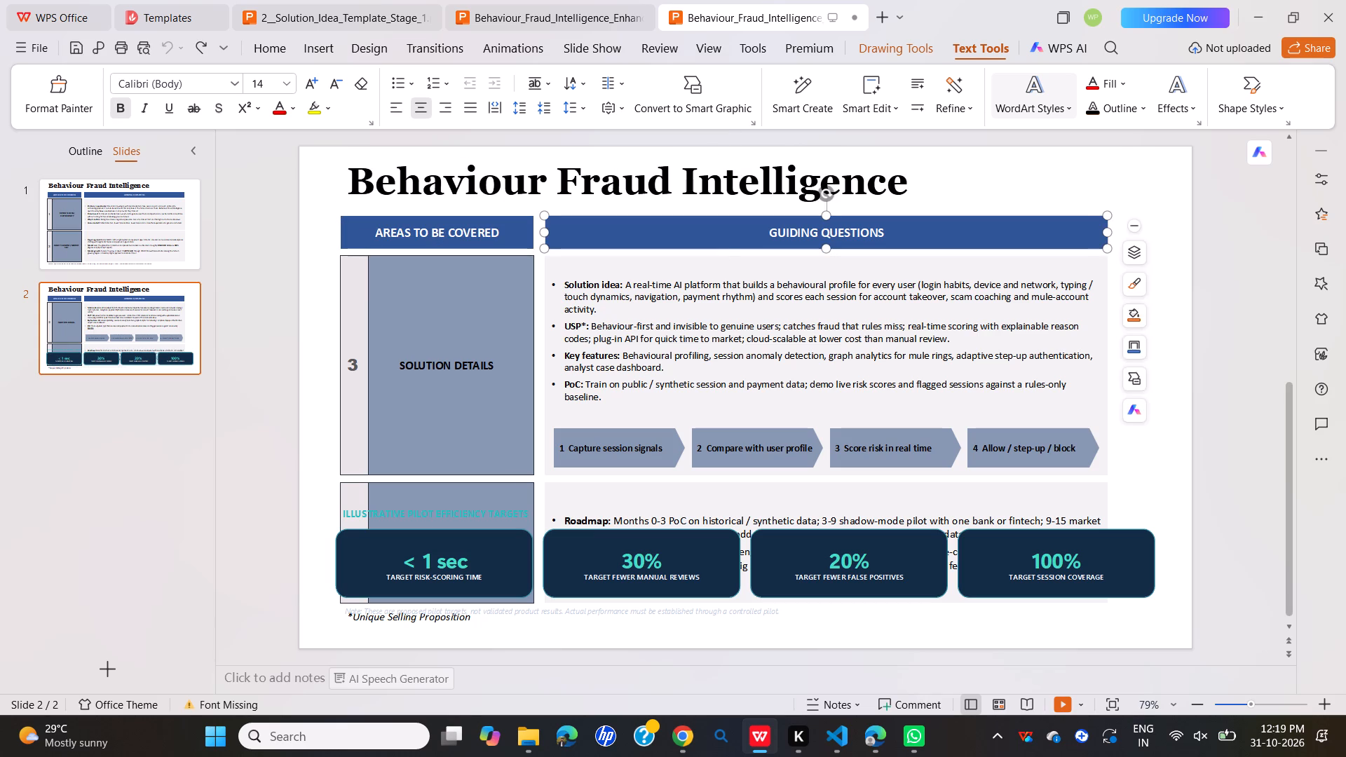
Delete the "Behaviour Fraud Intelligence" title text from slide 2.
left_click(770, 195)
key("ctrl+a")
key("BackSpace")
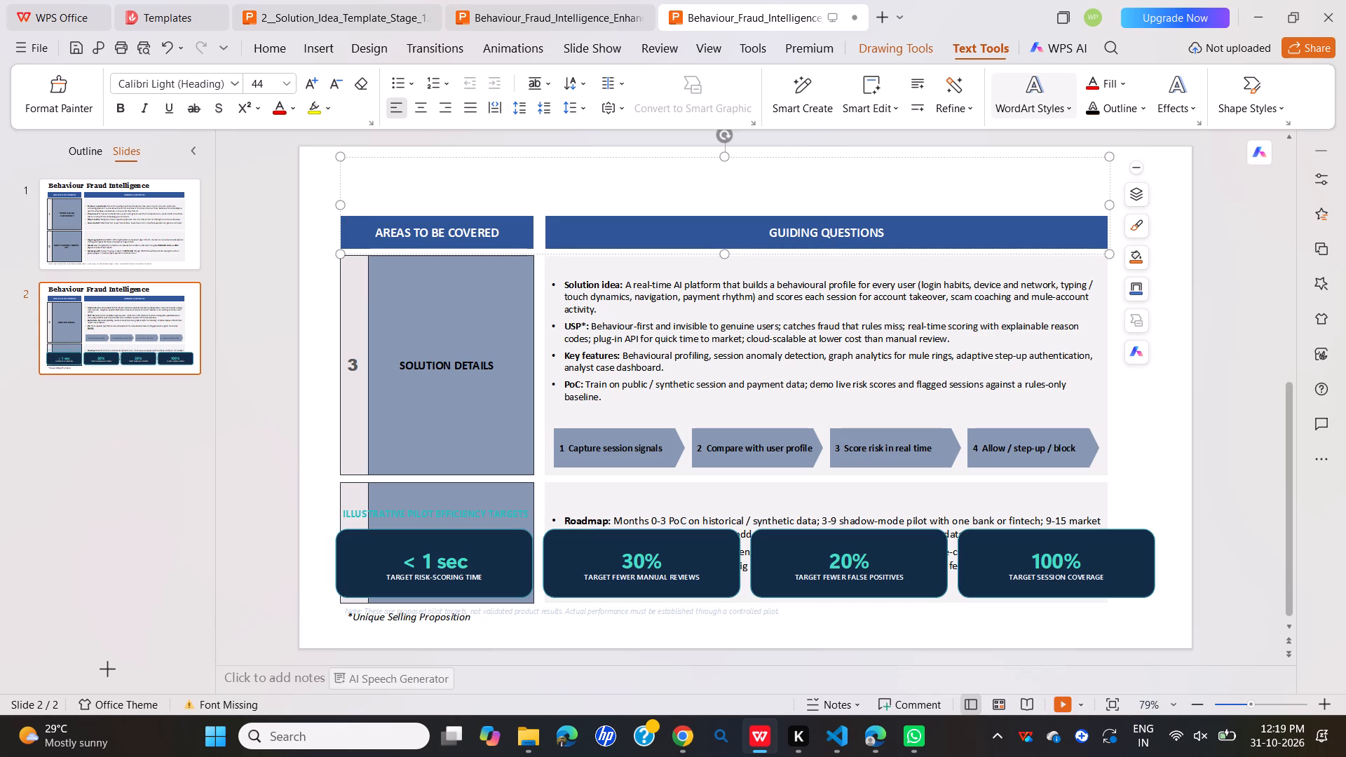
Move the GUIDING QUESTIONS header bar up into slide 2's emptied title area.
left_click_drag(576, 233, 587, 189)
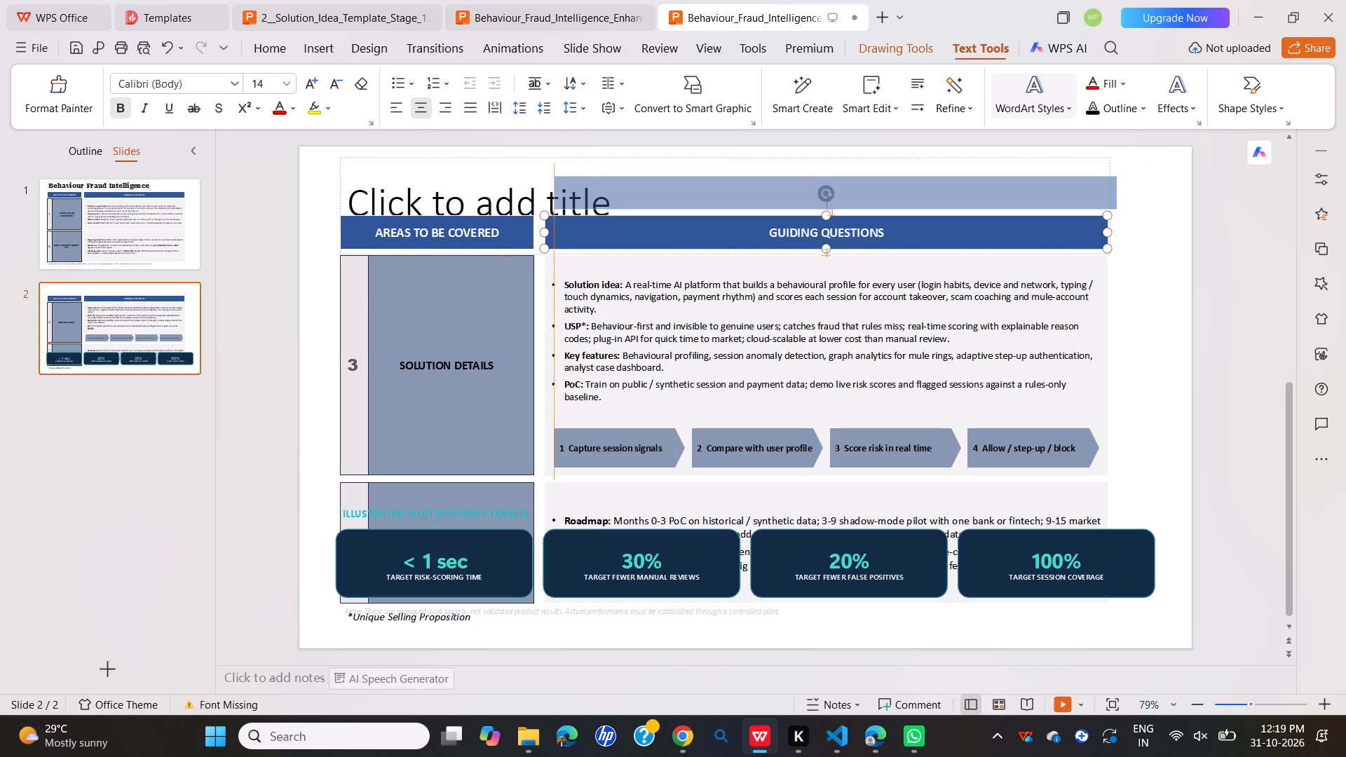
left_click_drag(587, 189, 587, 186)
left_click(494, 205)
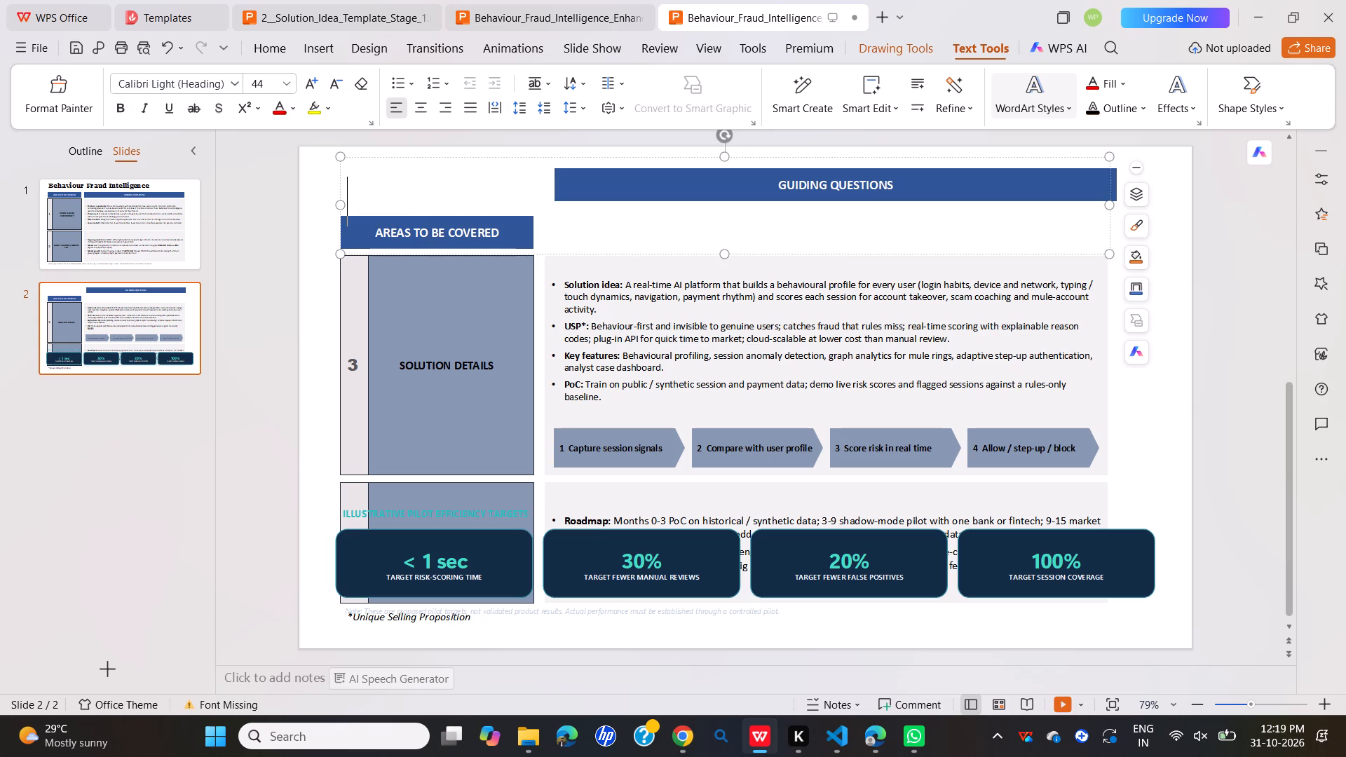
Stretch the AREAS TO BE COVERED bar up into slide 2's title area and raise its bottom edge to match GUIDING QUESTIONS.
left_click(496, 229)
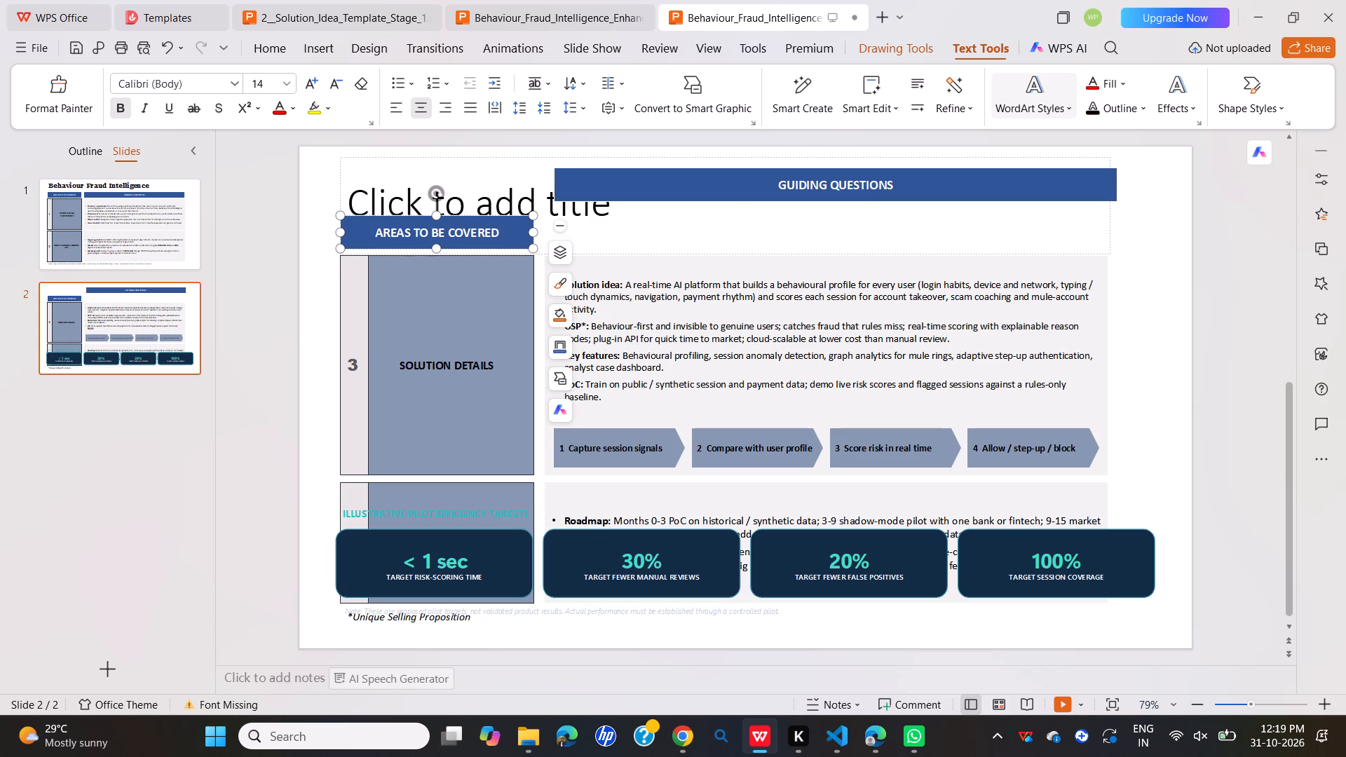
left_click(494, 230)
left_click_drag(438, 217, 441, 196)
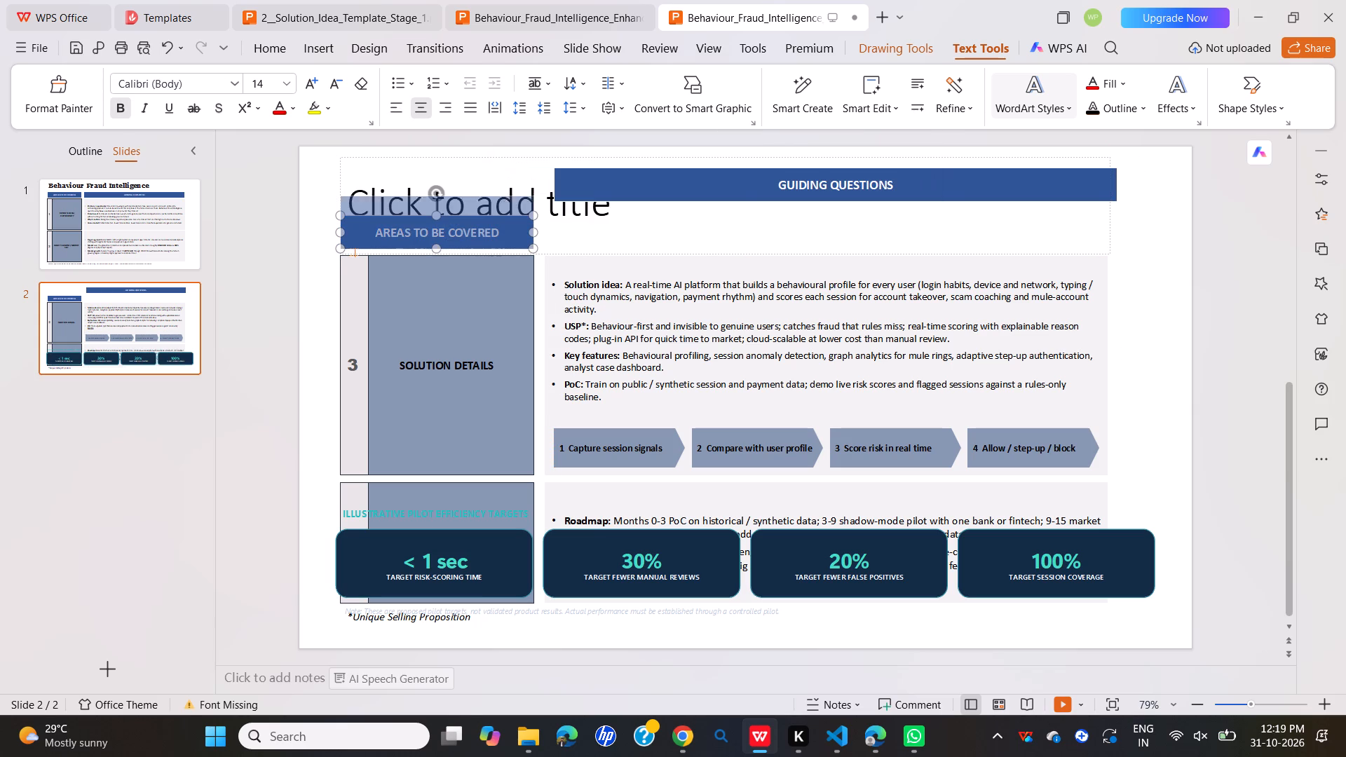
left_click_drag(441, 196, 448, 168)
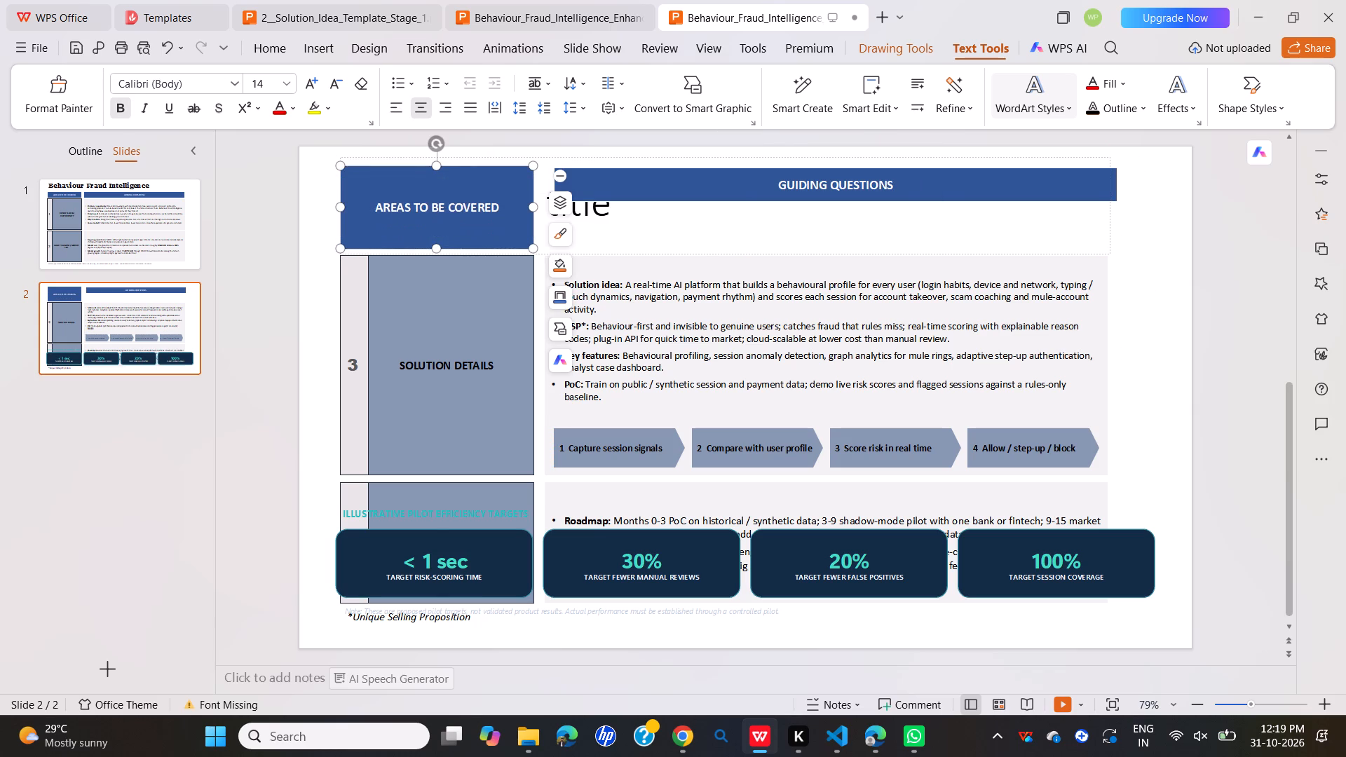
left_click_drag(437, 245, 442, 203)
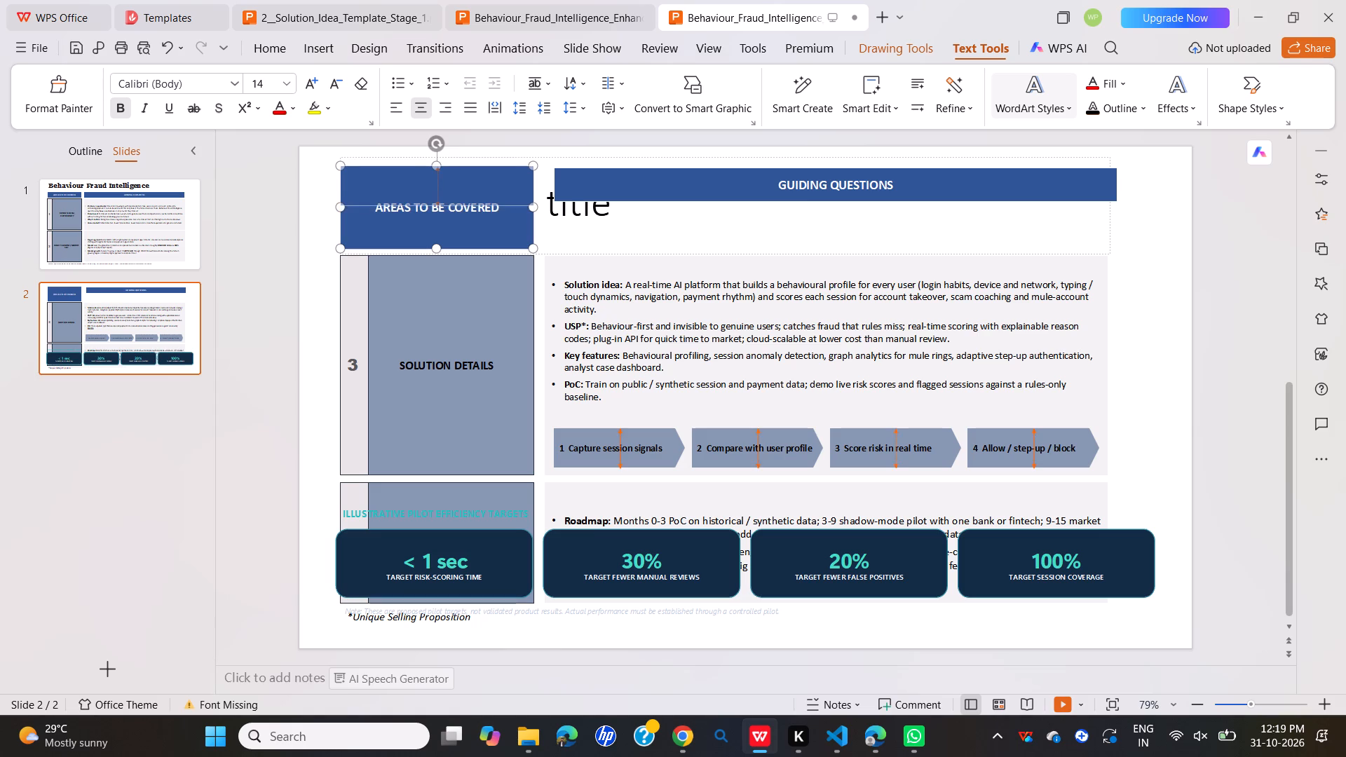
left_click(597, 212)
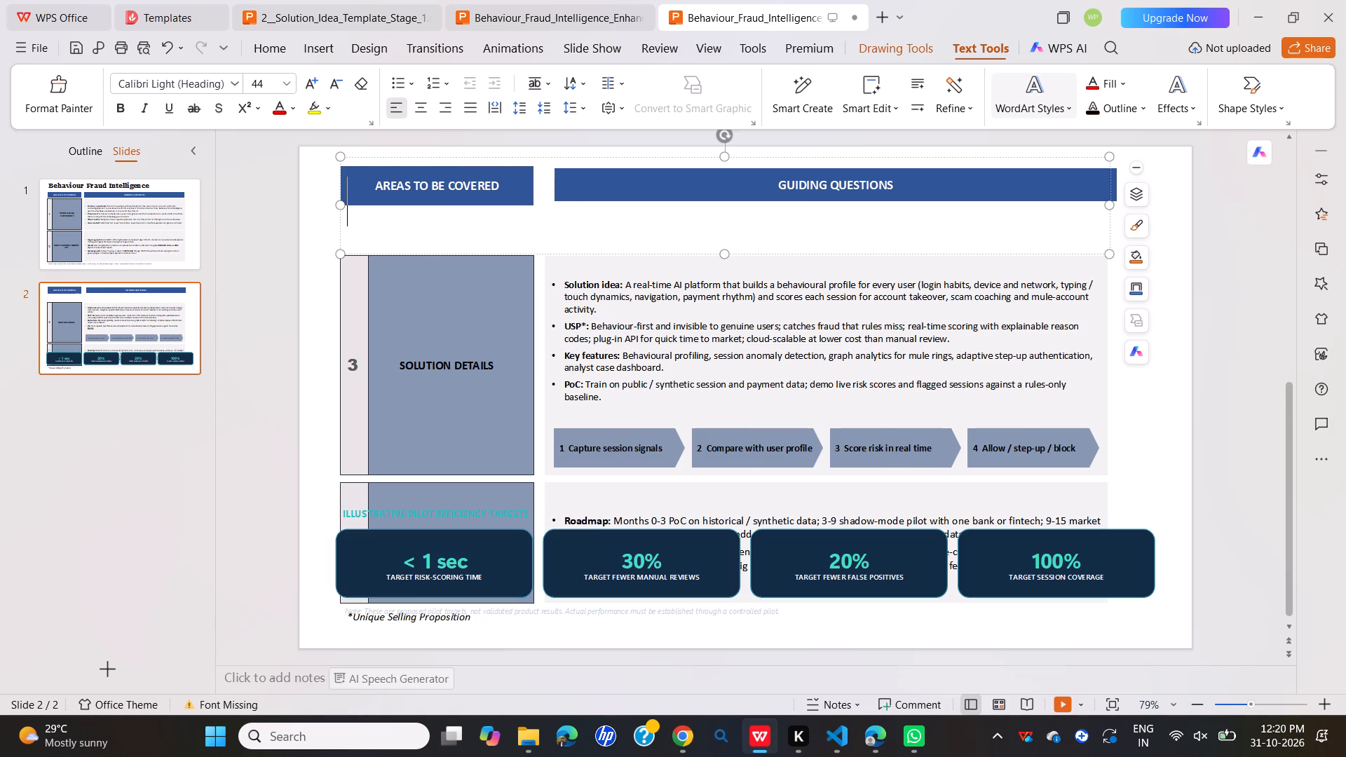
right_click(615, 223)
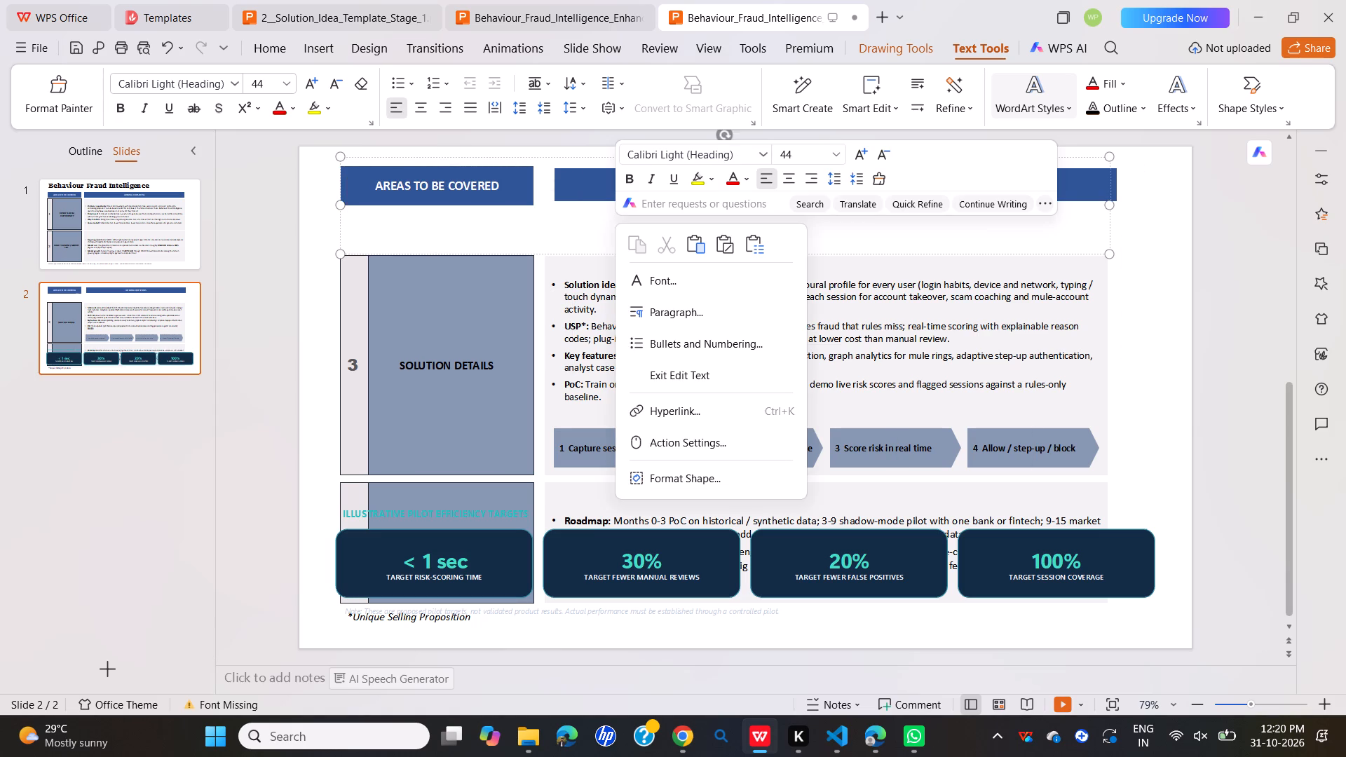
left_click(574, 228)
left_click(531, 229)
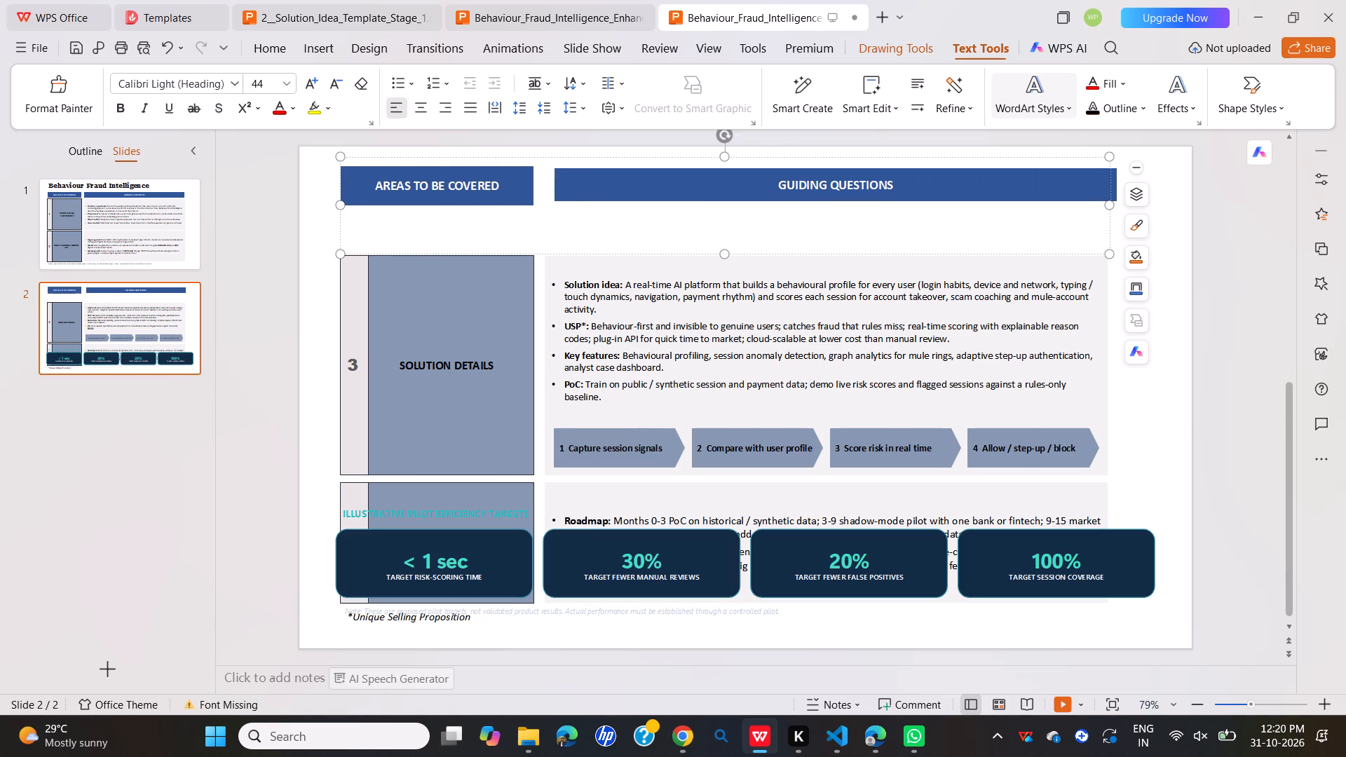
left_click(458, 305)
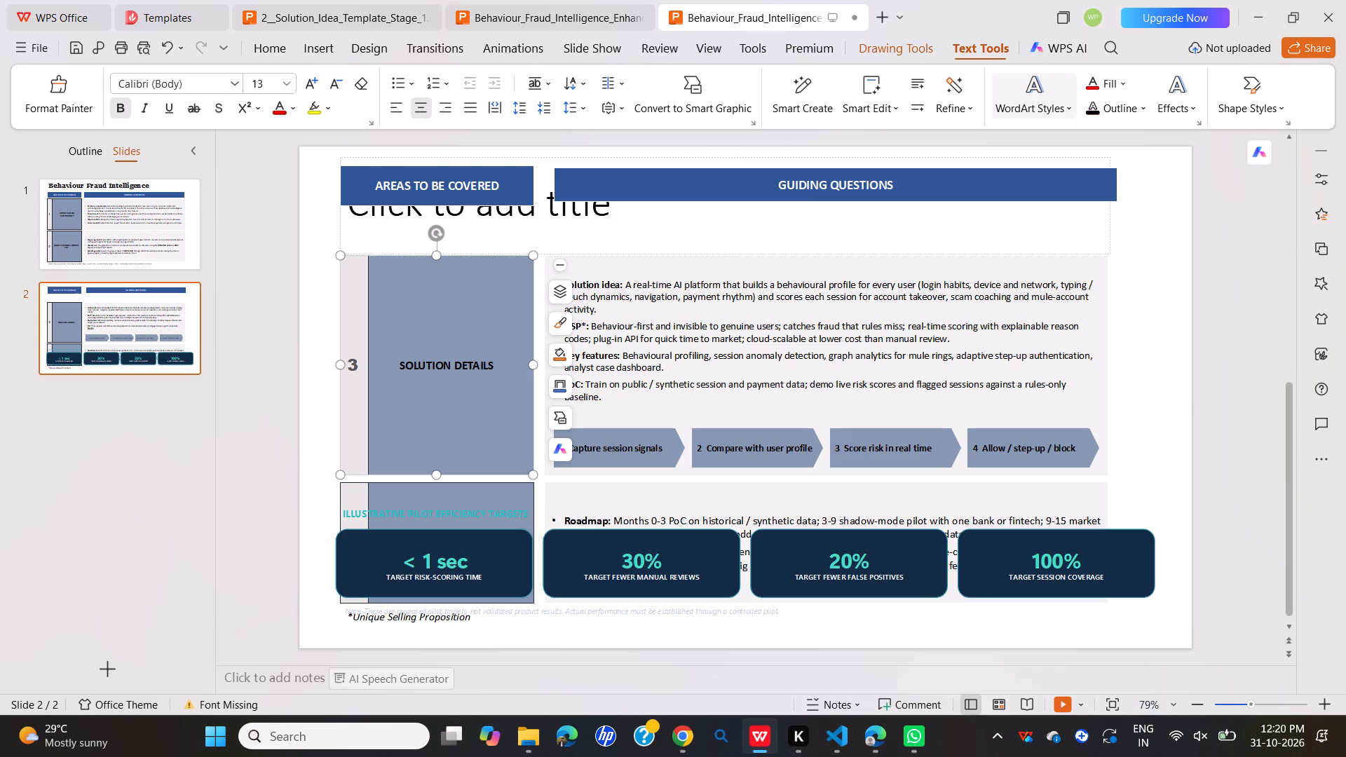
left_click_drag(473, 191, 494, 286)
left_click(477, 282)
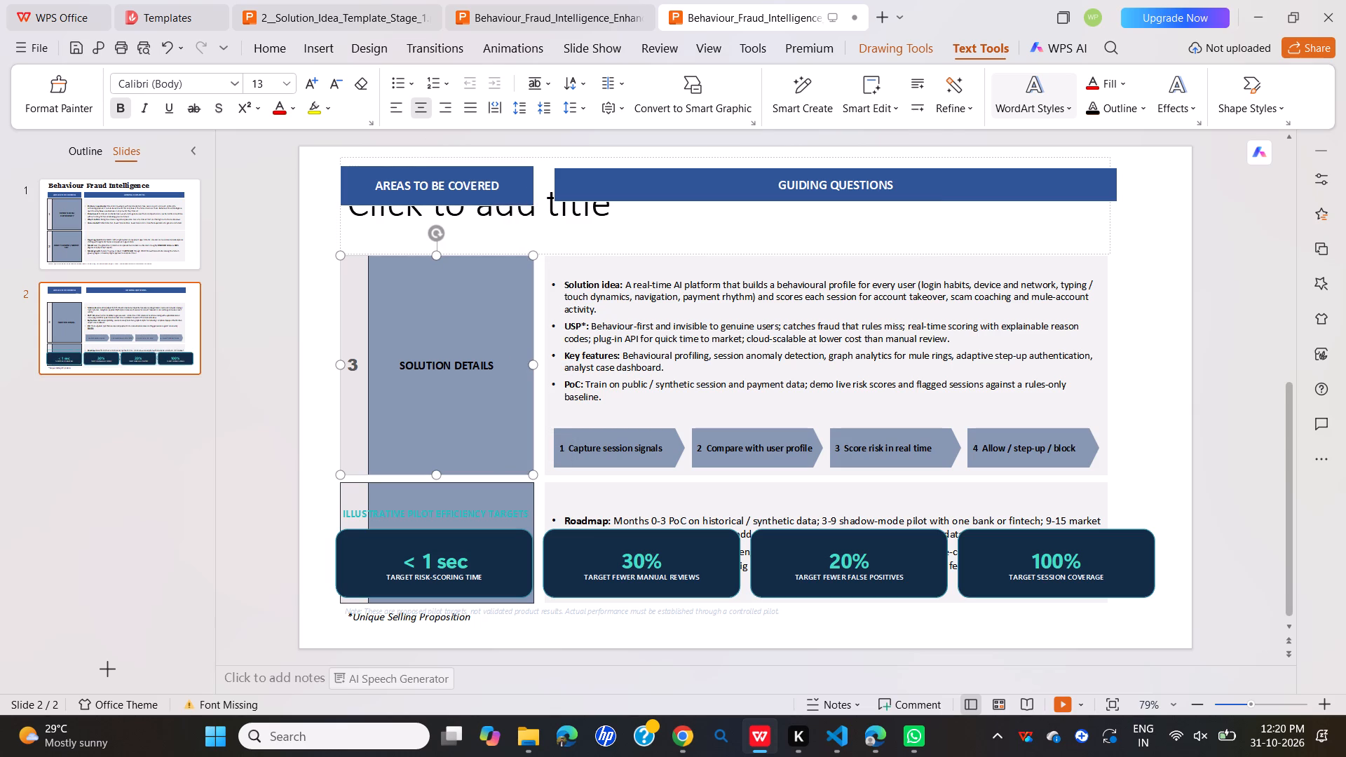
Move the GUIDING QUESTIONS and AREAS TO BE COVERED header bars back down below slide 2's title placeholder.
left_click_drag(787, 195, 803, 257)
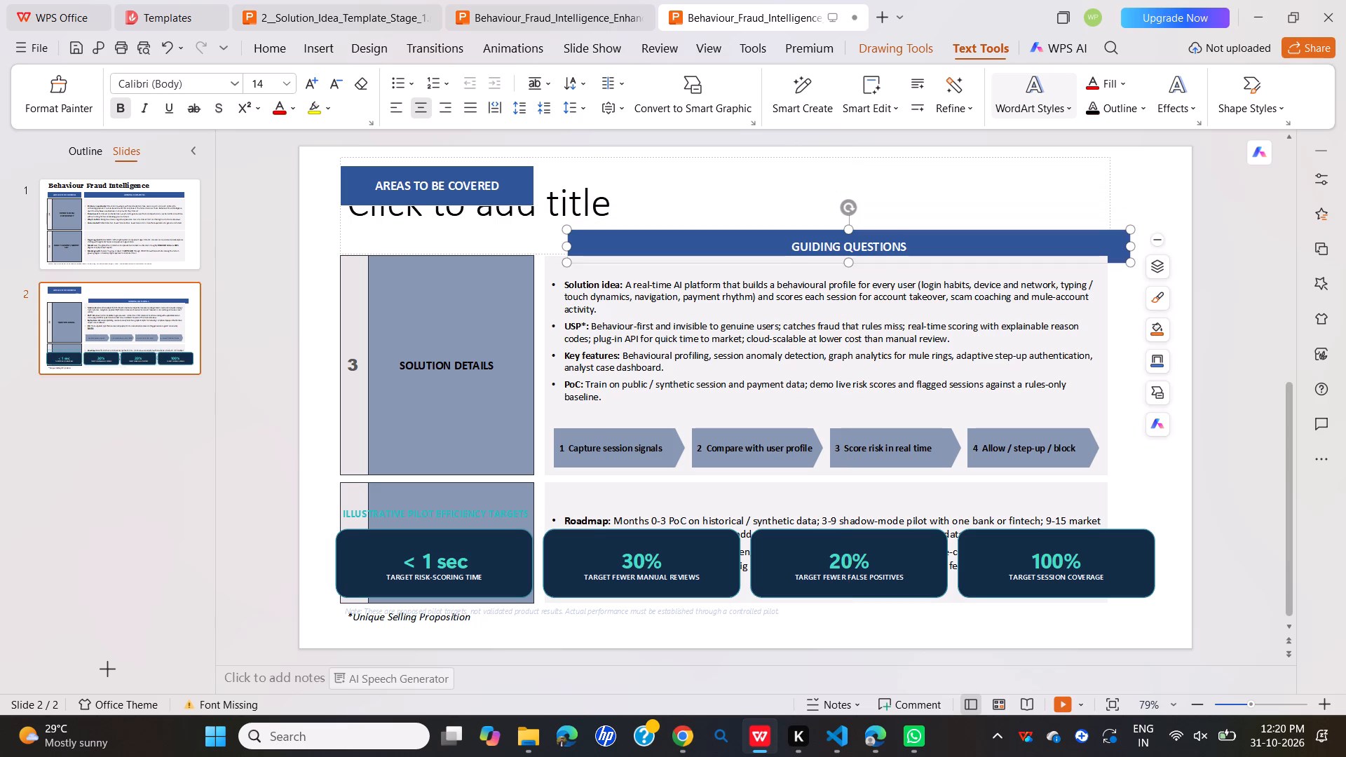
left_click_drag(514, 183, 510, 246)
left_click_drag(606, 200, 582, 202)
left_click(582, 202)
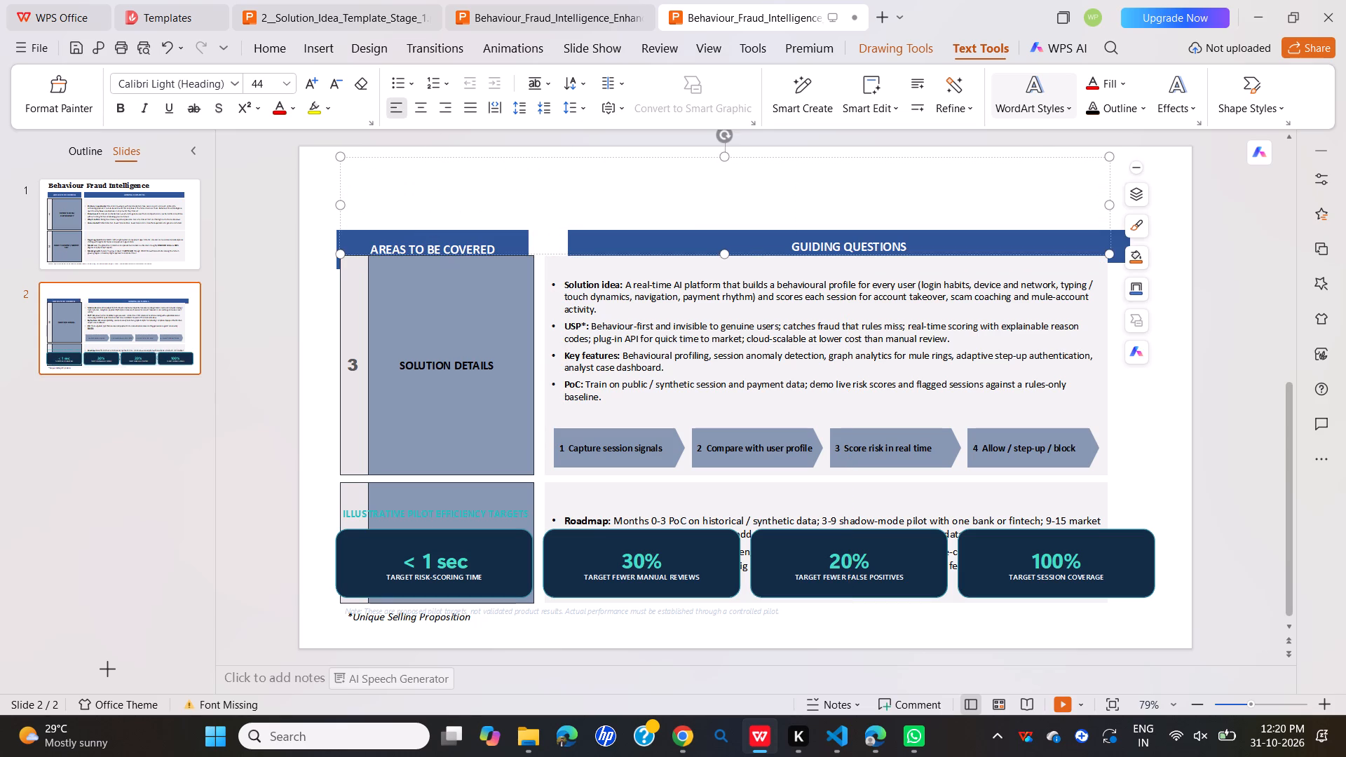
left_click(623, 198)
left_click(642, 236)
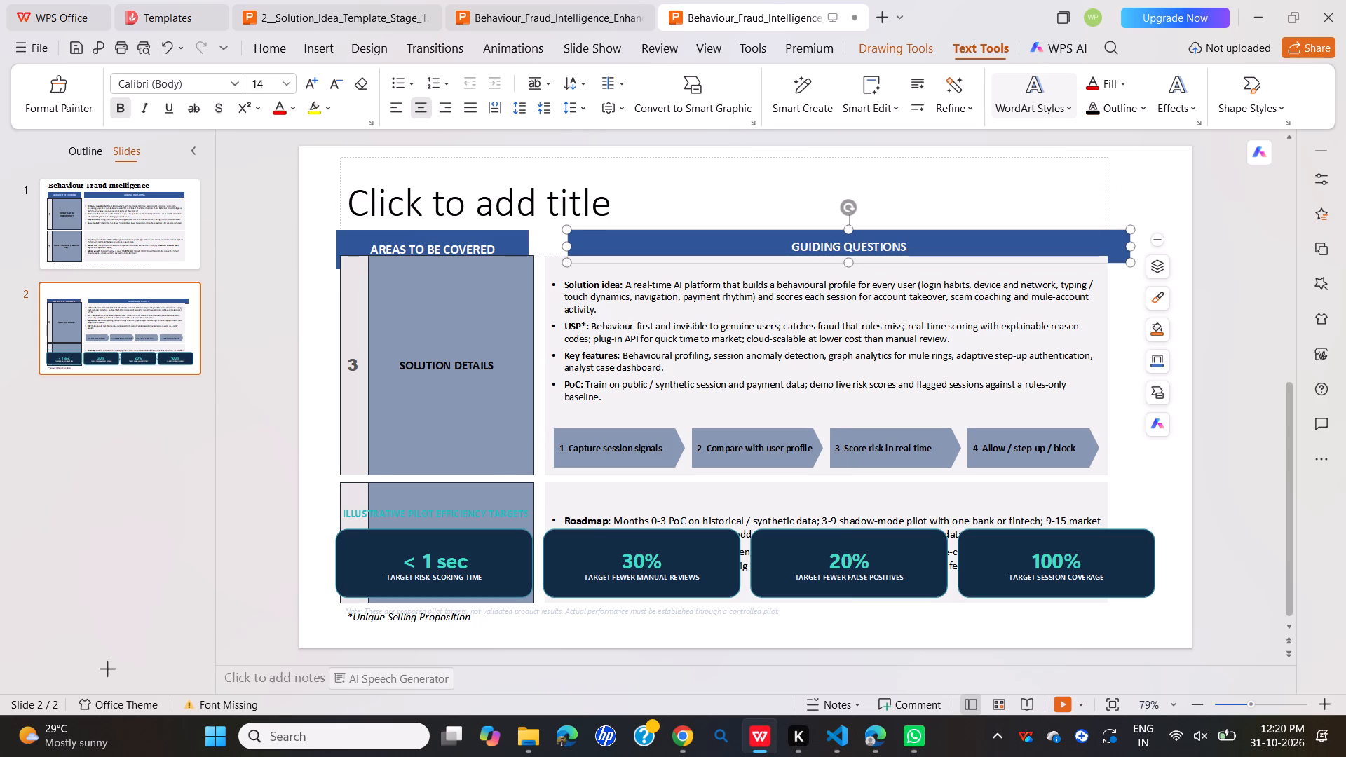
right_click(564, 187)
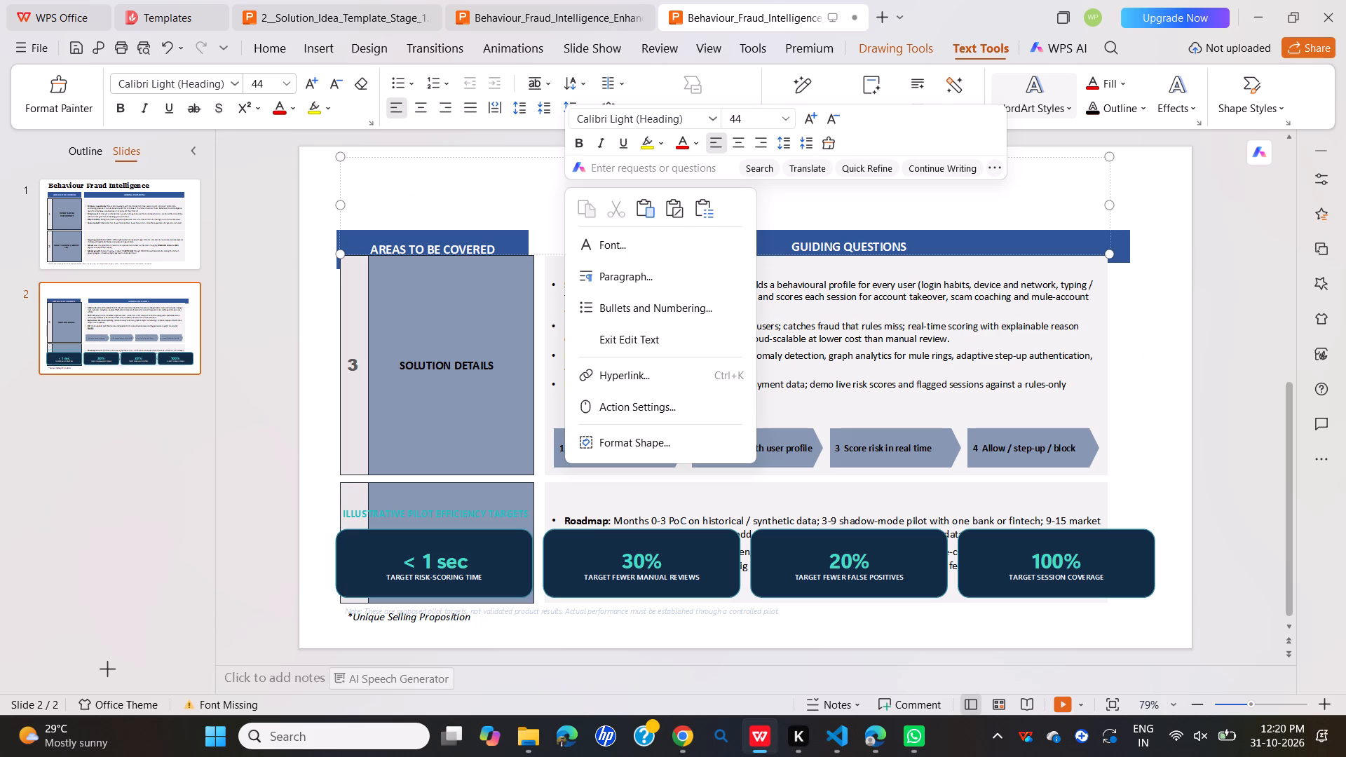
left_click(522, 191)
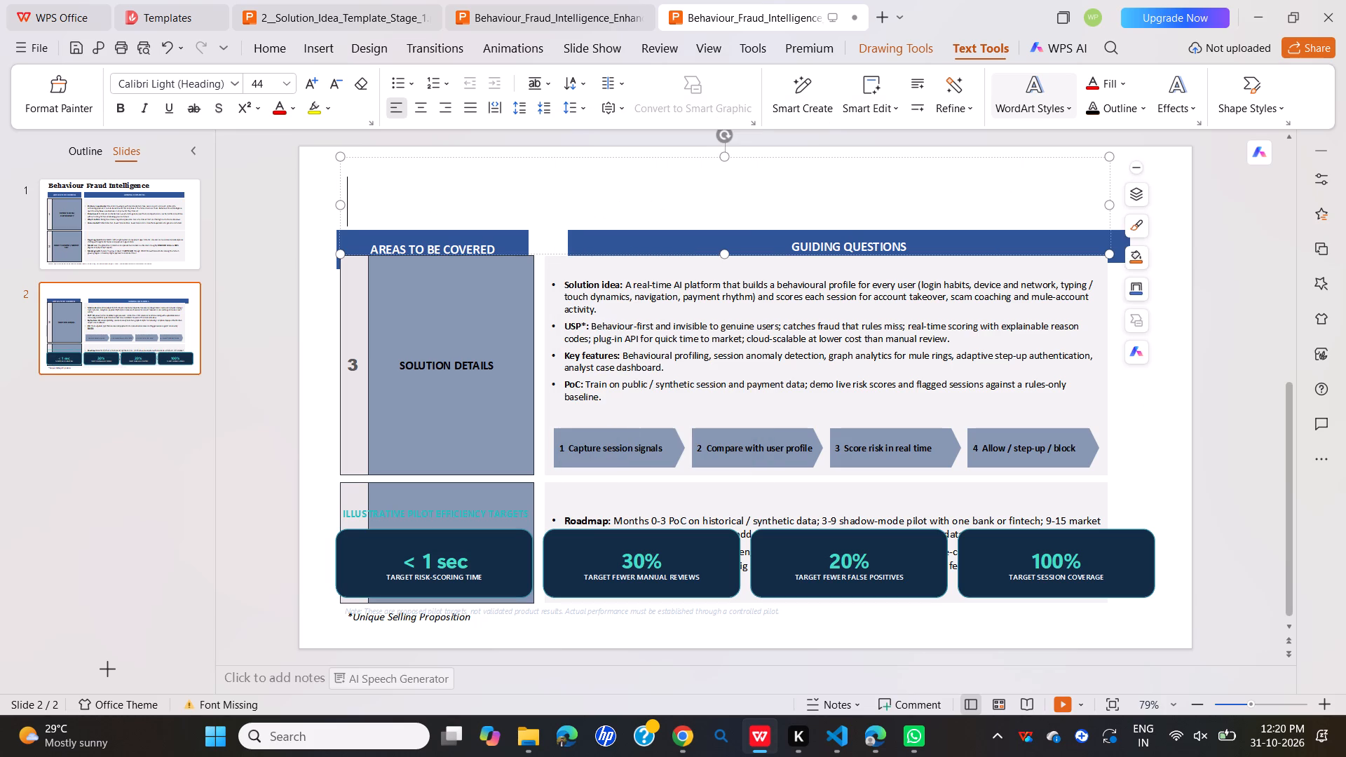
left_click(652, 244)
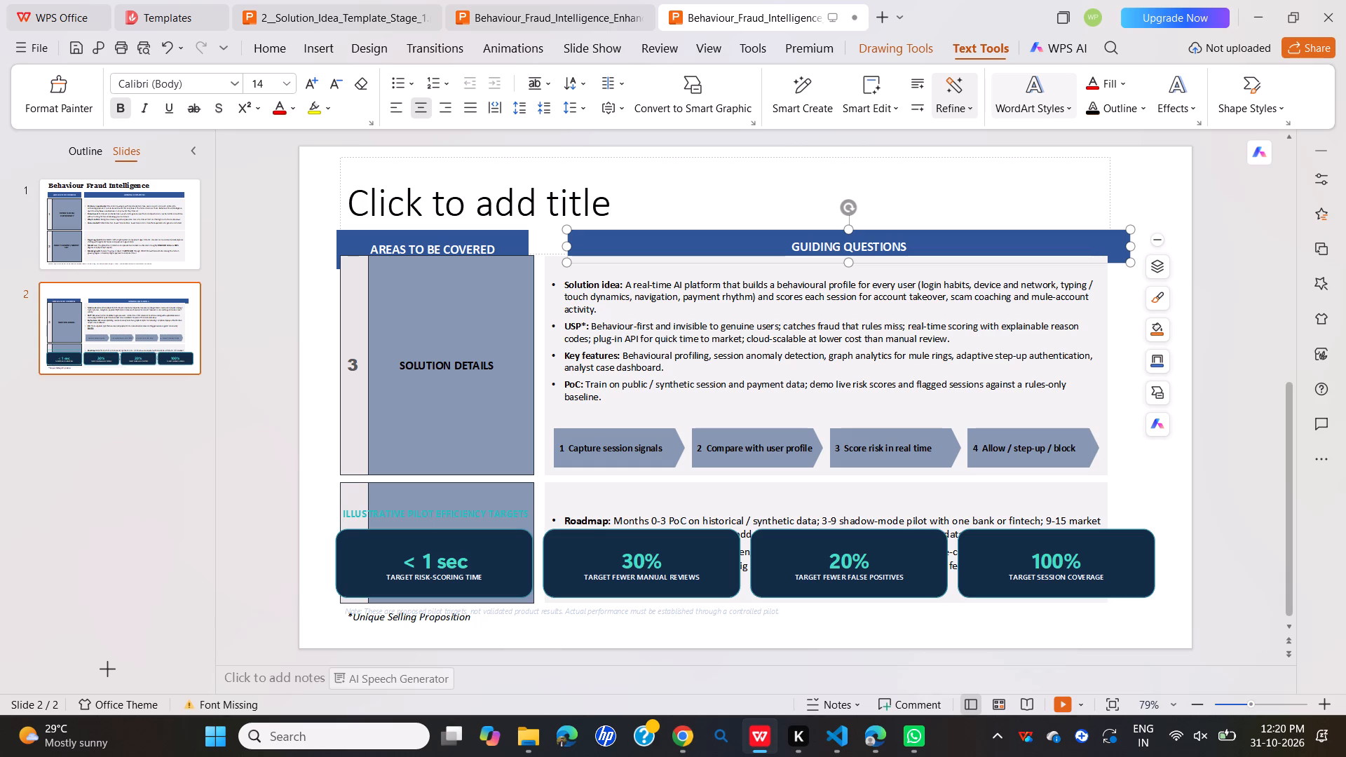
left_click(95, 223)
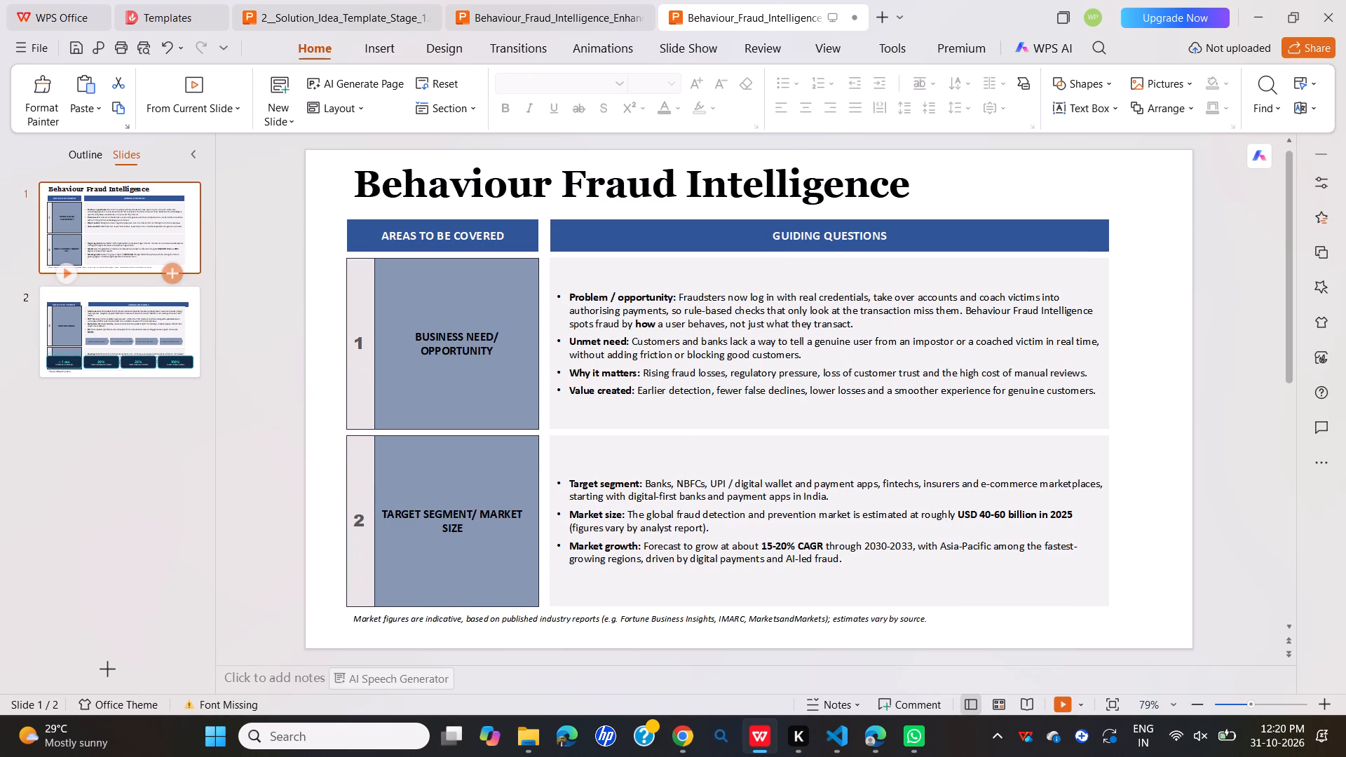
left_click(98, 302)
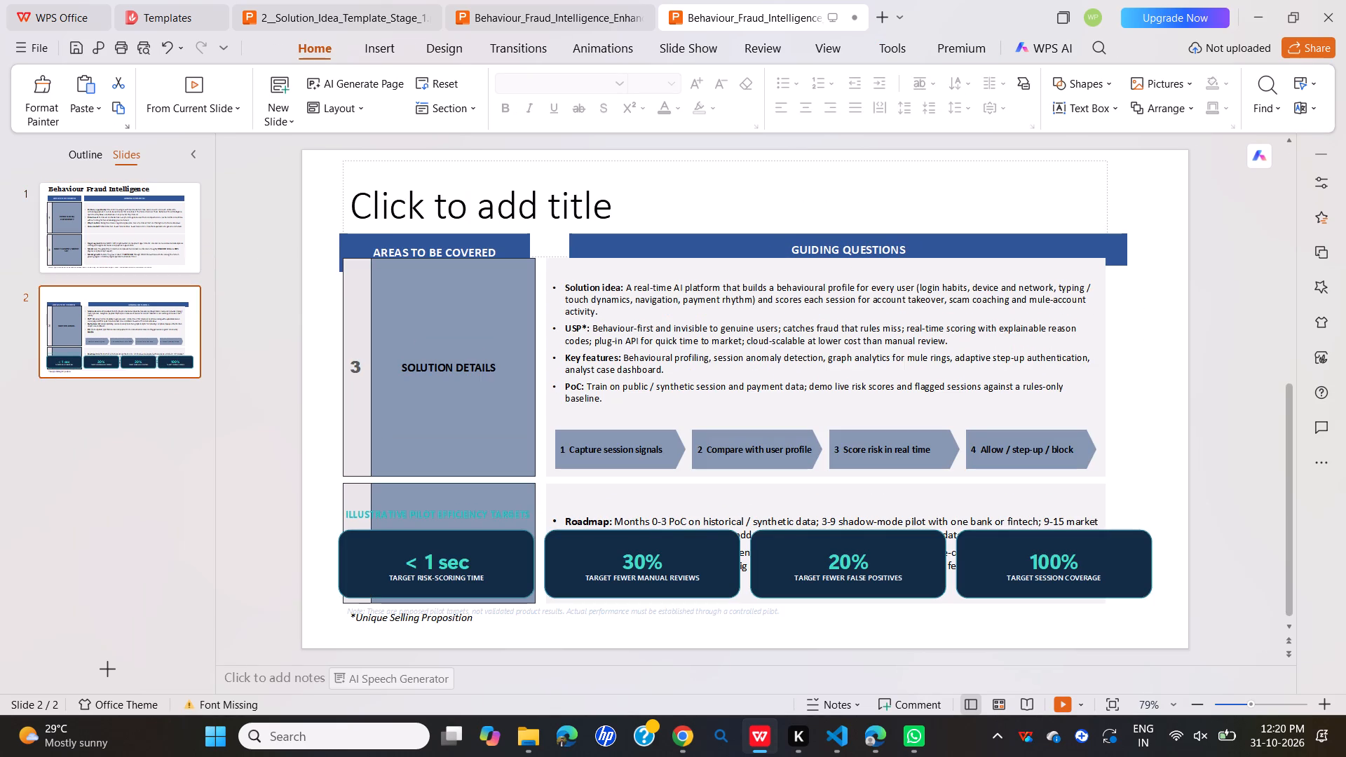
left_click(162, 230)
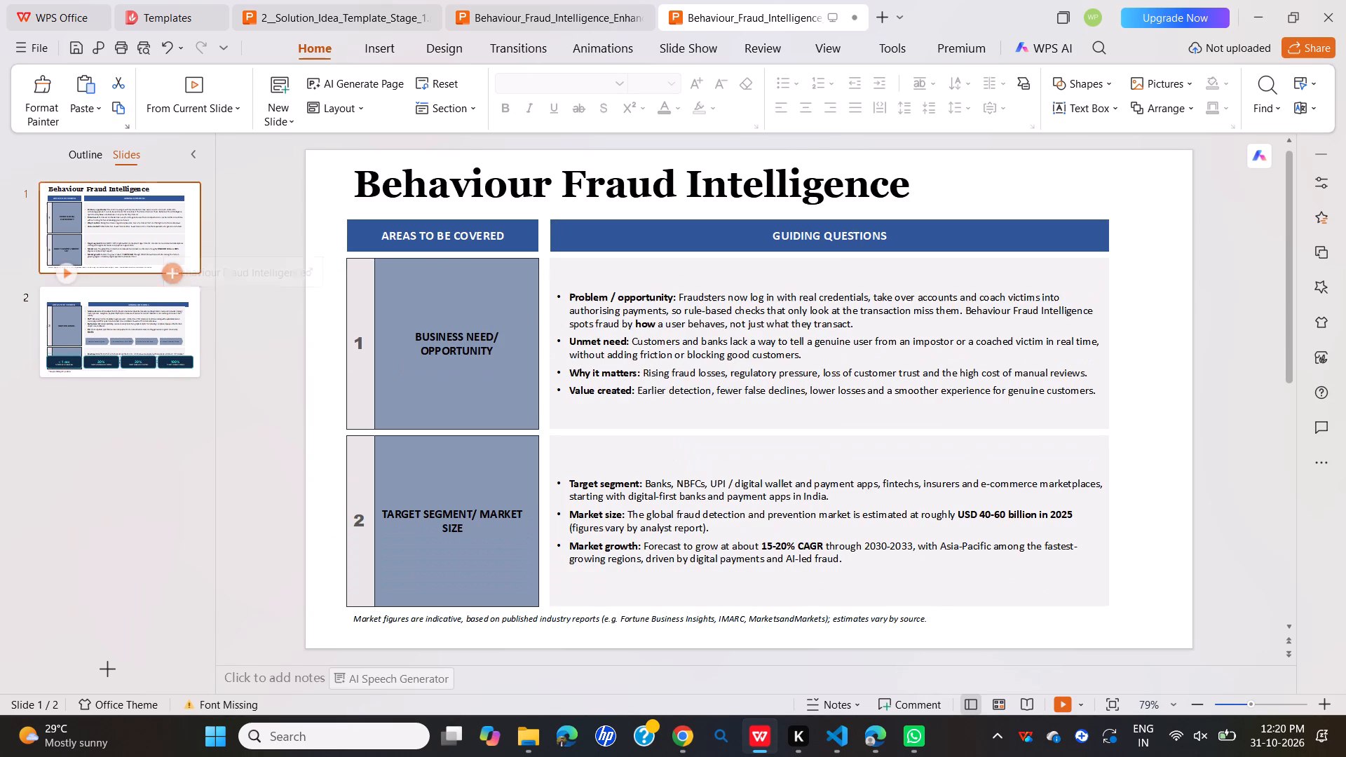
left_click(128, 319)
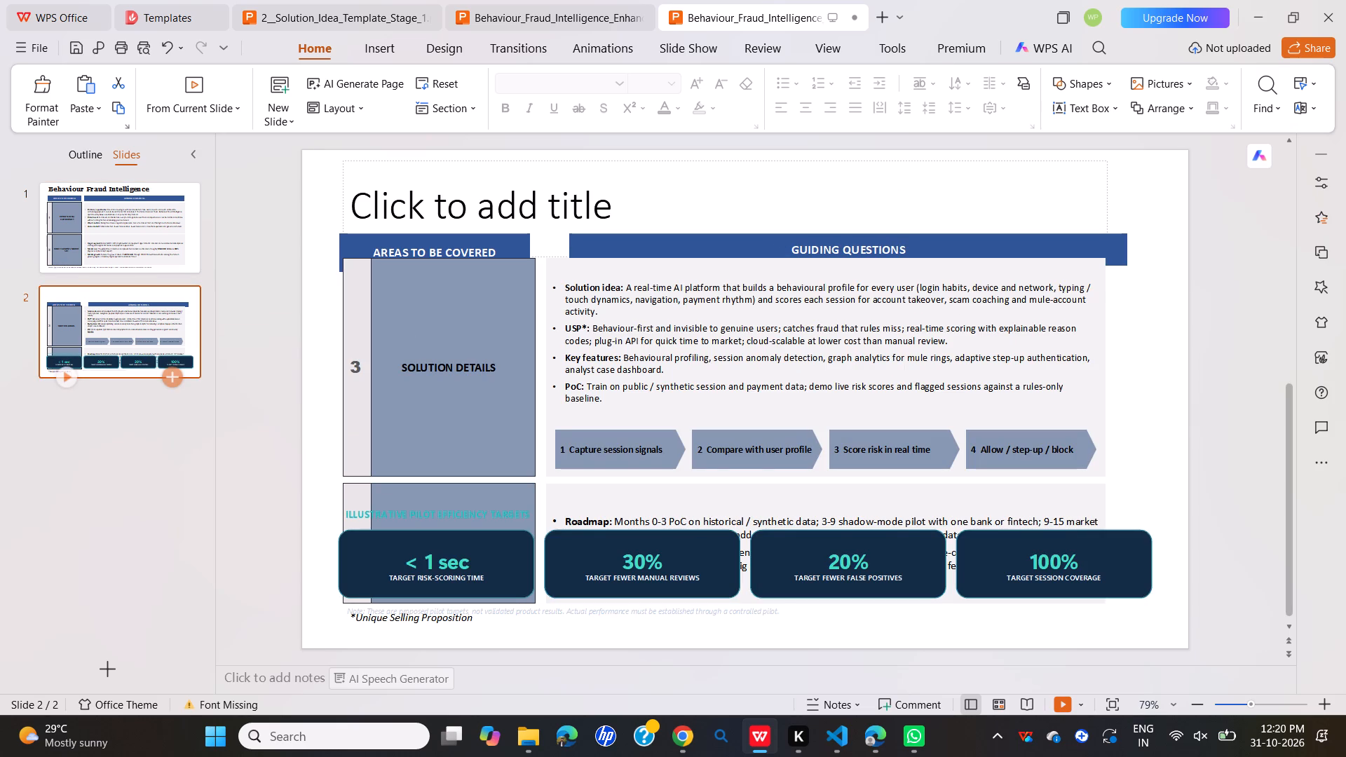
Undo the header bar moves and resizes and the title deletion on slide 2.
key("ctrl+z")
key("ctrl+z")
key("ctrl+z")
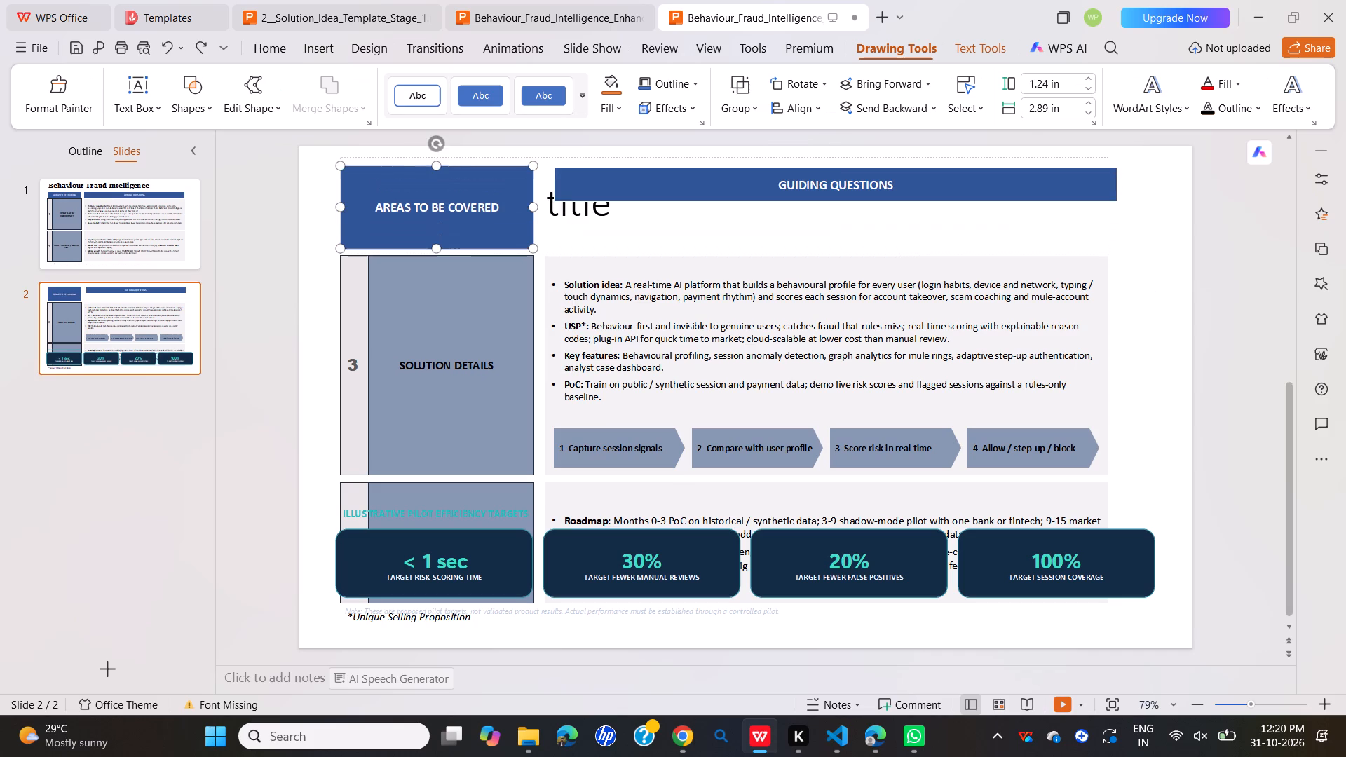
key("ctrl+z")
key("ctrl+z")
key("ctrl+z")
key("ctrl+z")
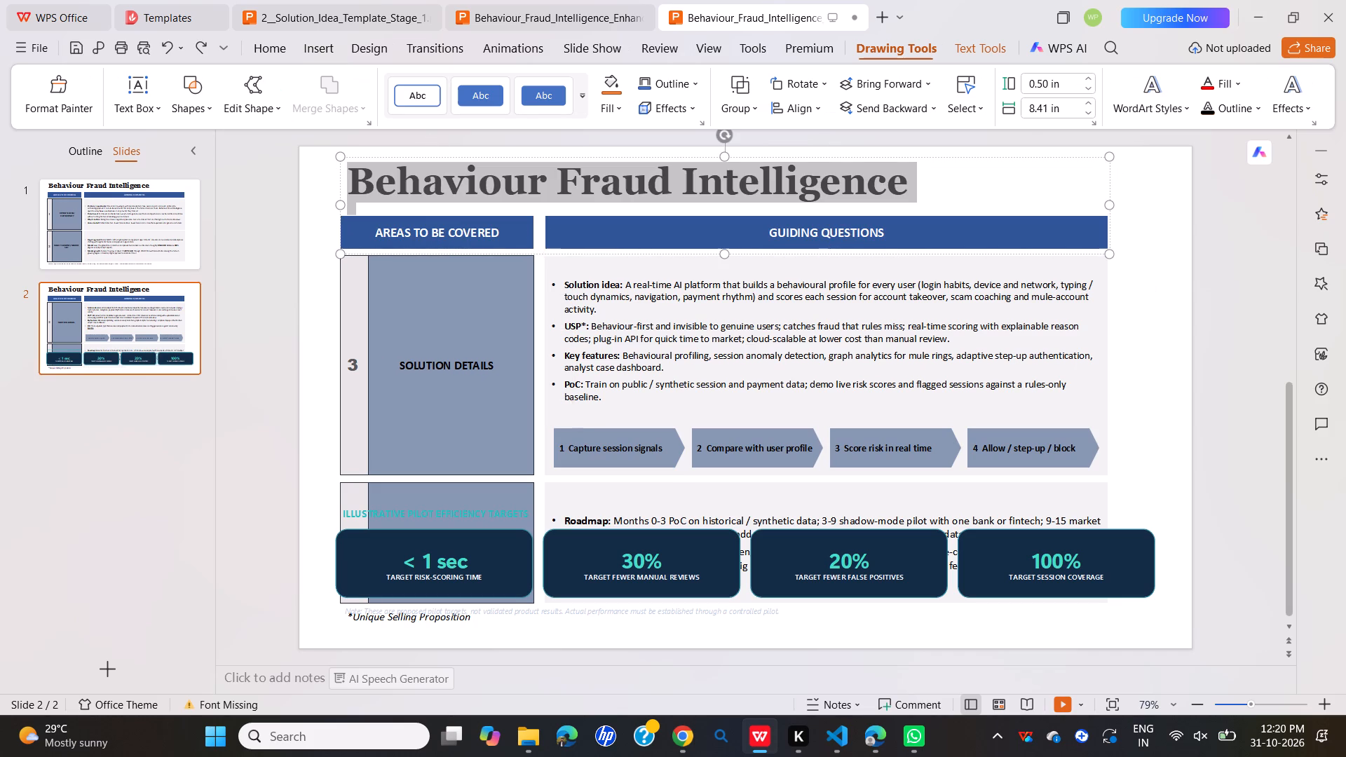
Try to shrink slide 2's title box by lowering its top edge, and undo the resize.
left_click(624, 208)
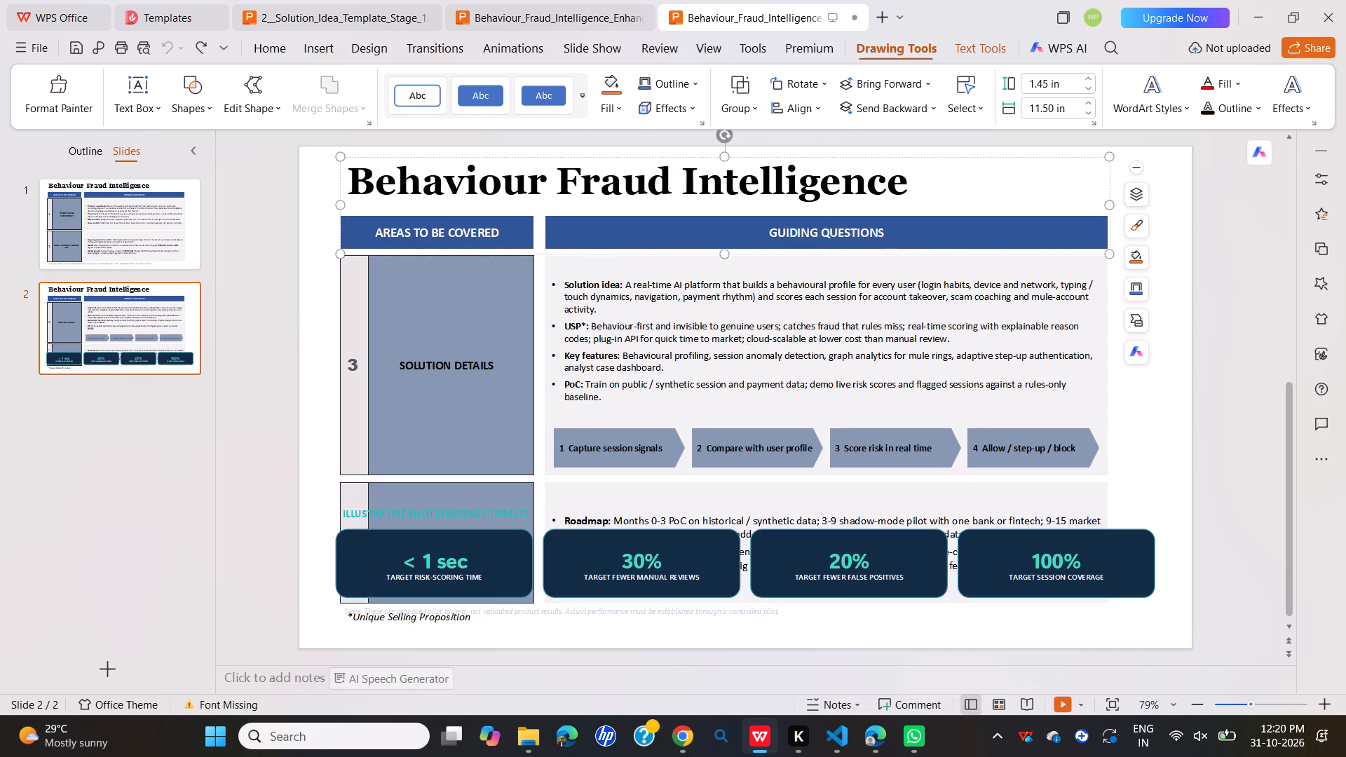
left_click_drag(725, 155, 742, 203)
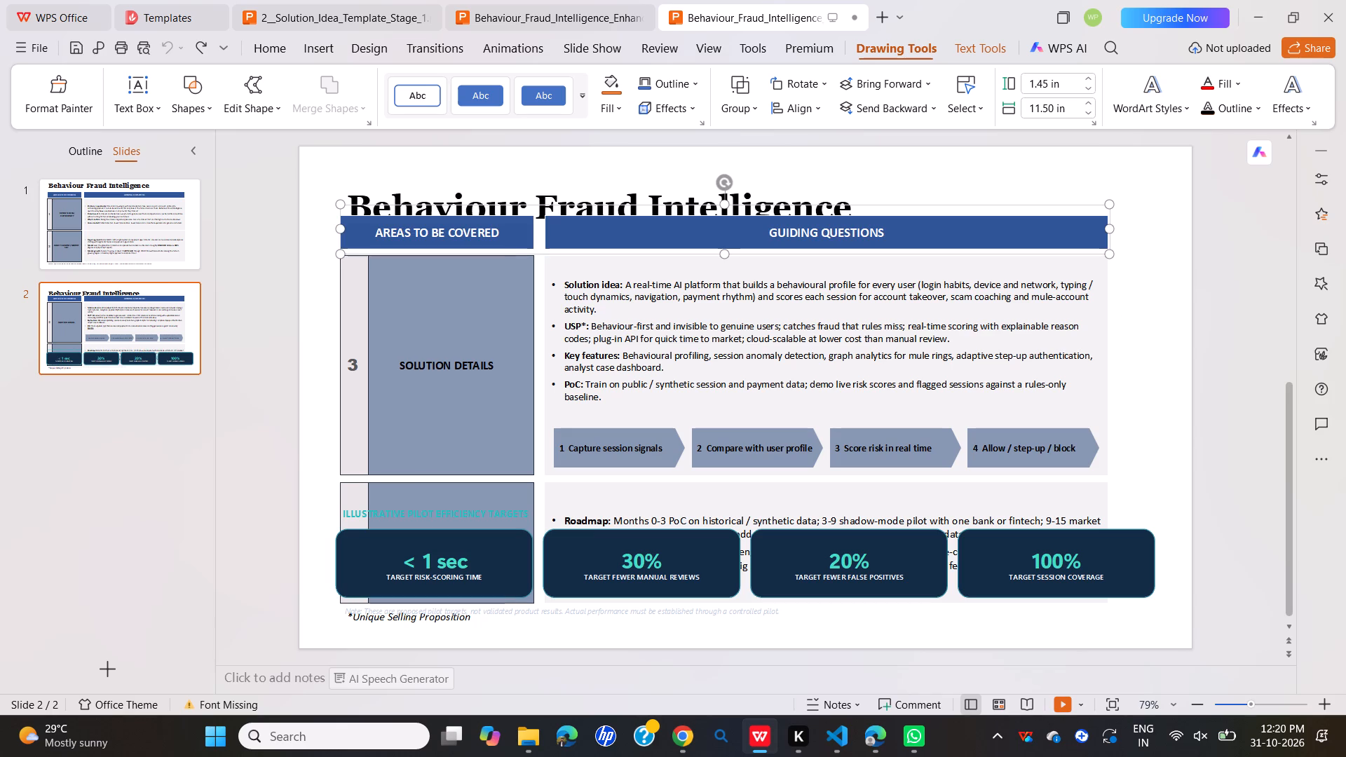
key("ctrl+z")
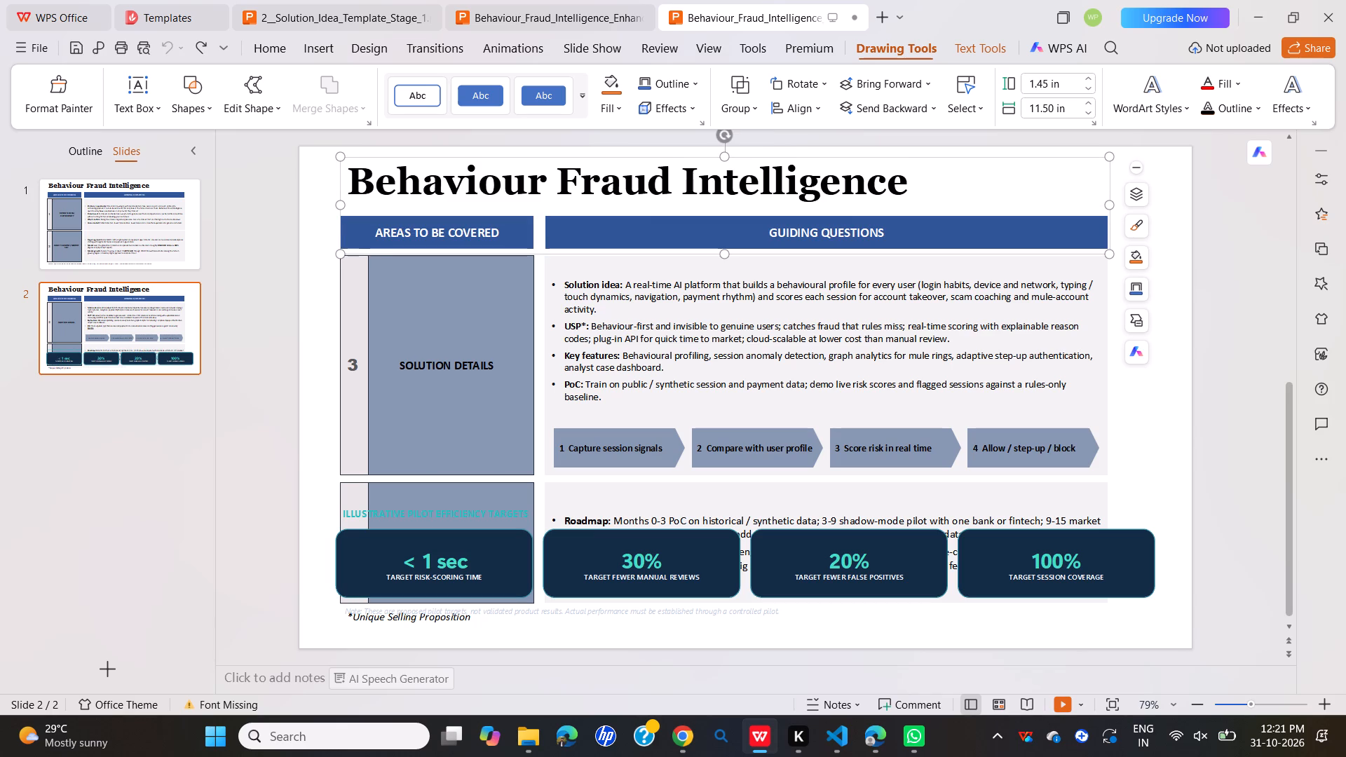
Cut the whole "Behaviour Fraud Intelligence" title from slide 2.
left_click_drag(902, 182, 353, 181)
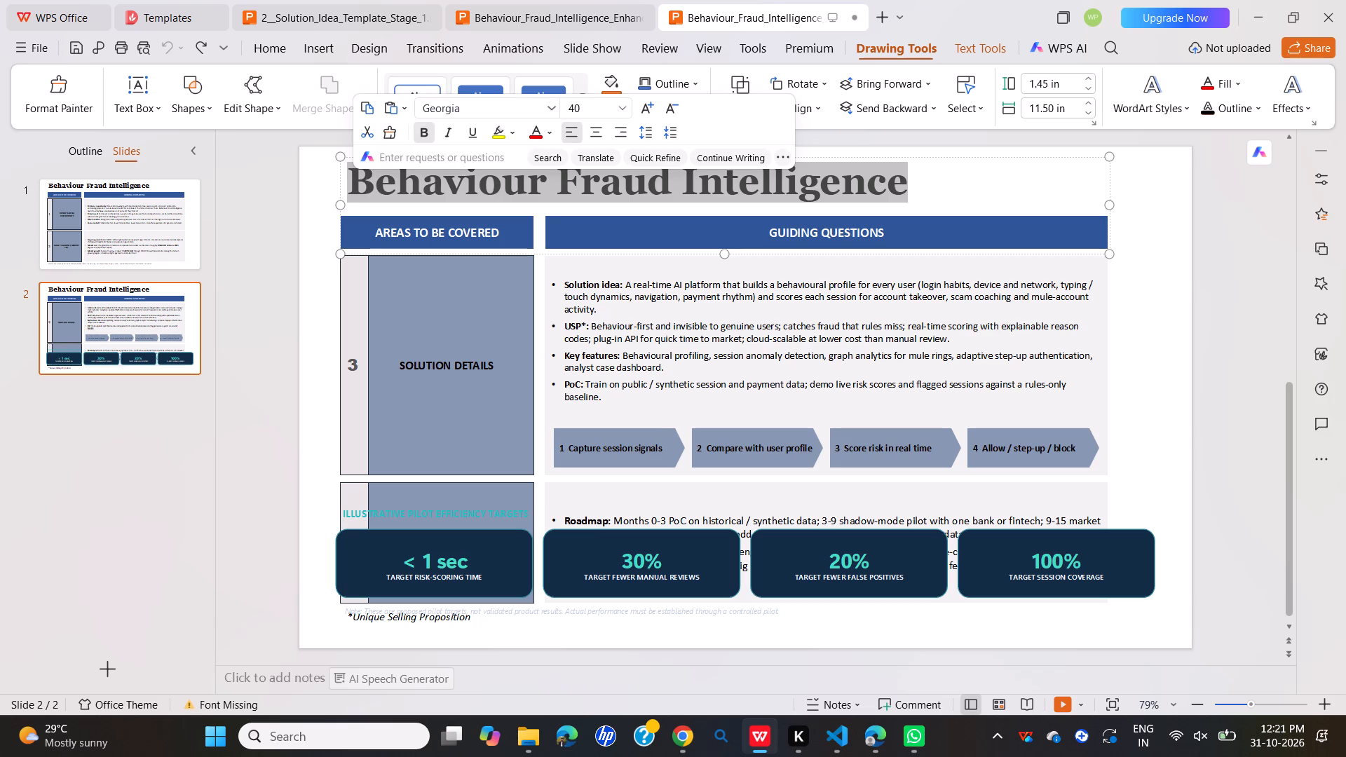
left_click(363, 132)
Move the AREAS TO BE COVERED header bar up into slide 2's vacated title area.
left_click(414, 237)
left_click_drag(416, 231, 409, 184)
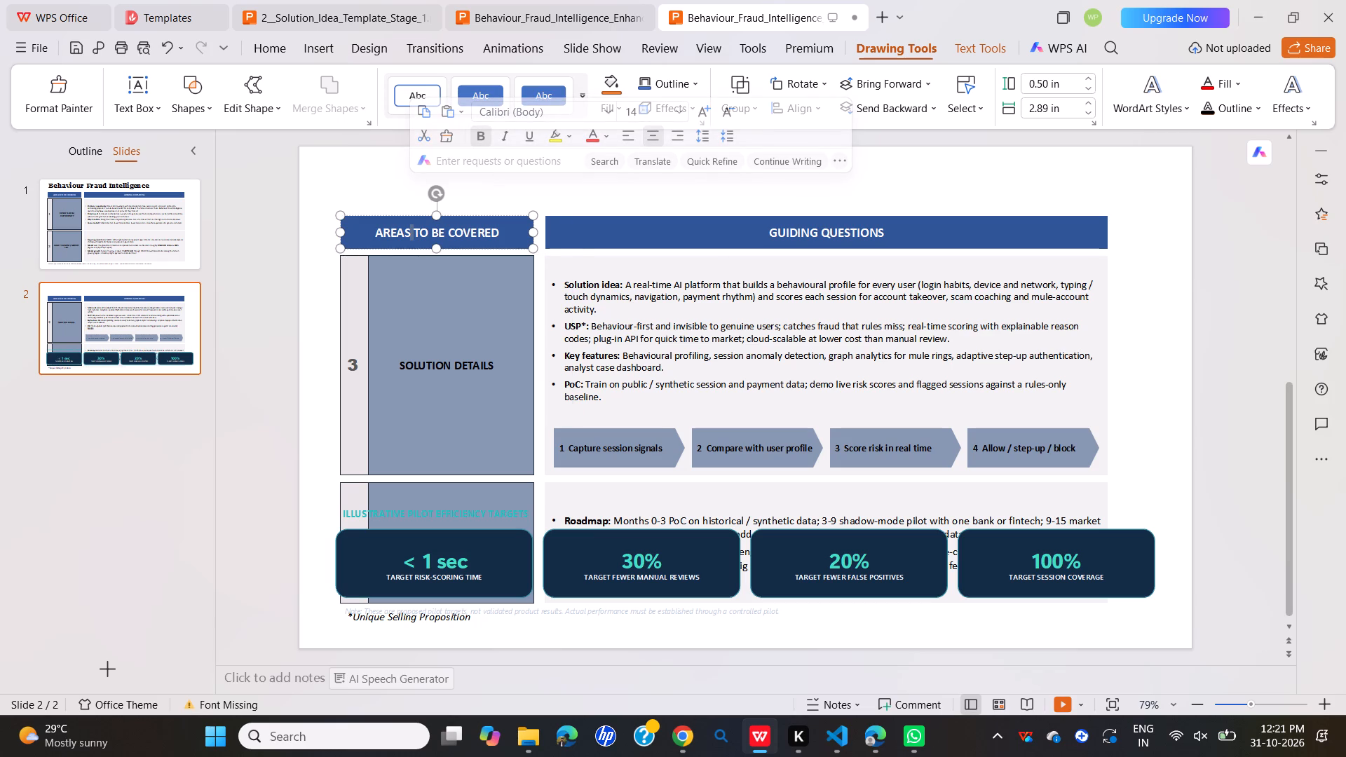
left_click_drag(430, 218, 422, 175)
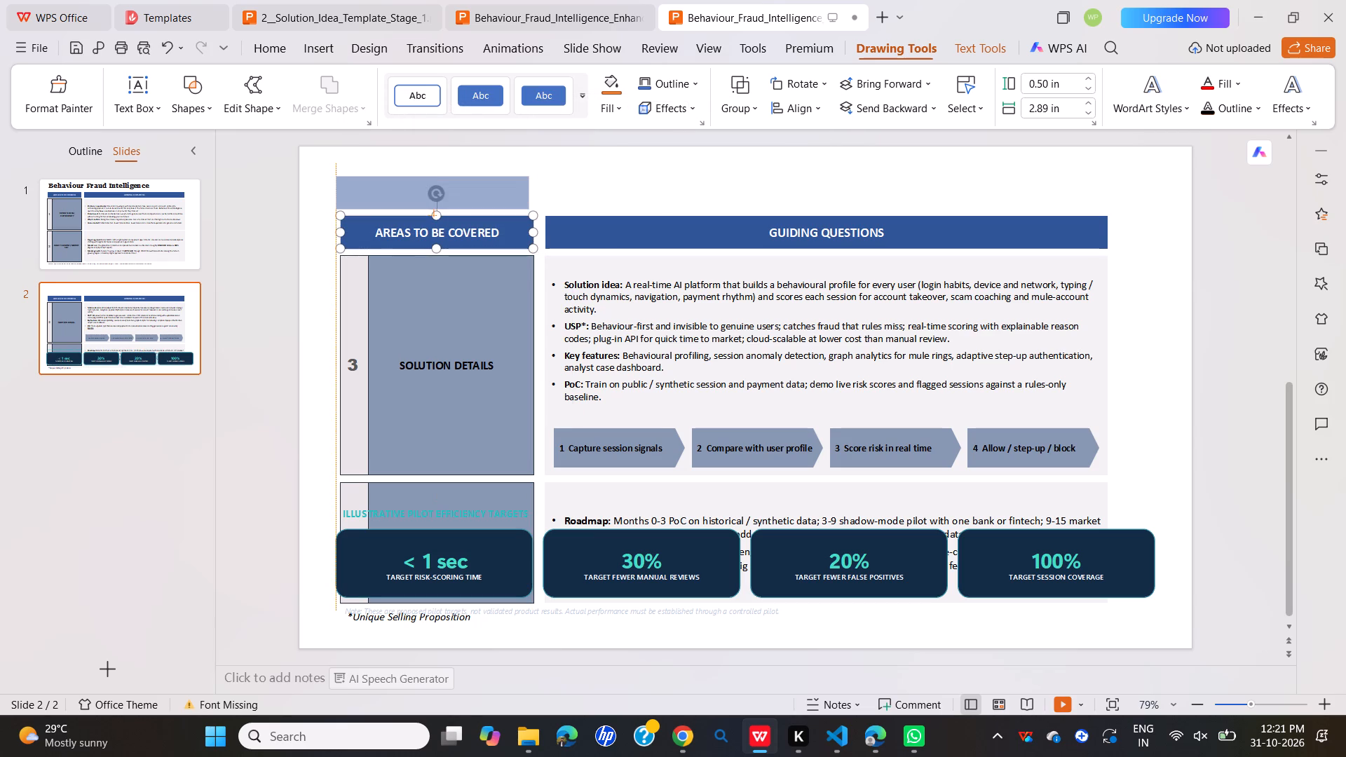
left_click_drag(422, 175, 427, 165)
Move the GUIDING QUESTIONS header bar up level with the AREAS TO BE COVERED bar on slide 2.
left_click_drag(721, 234, 723, 200)
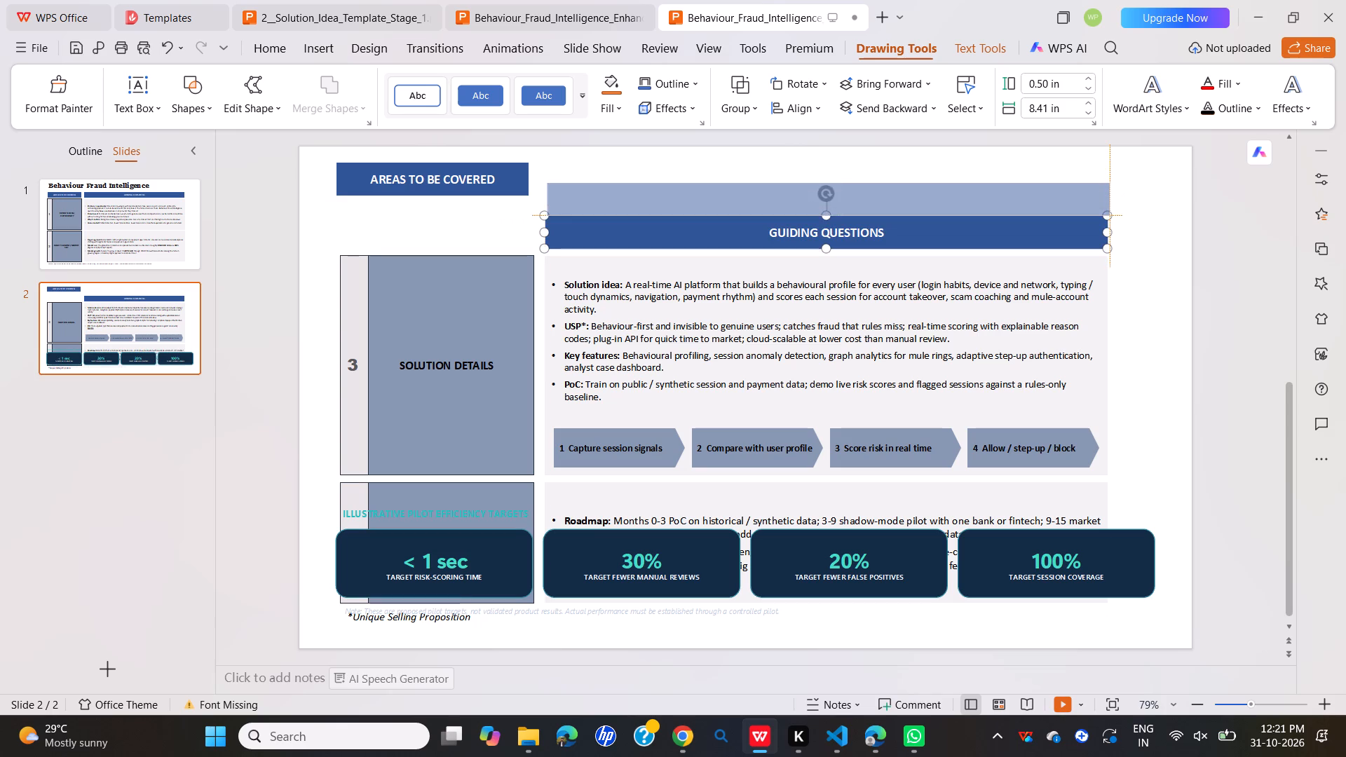
left_click_drag(723, 200, 721, 183)
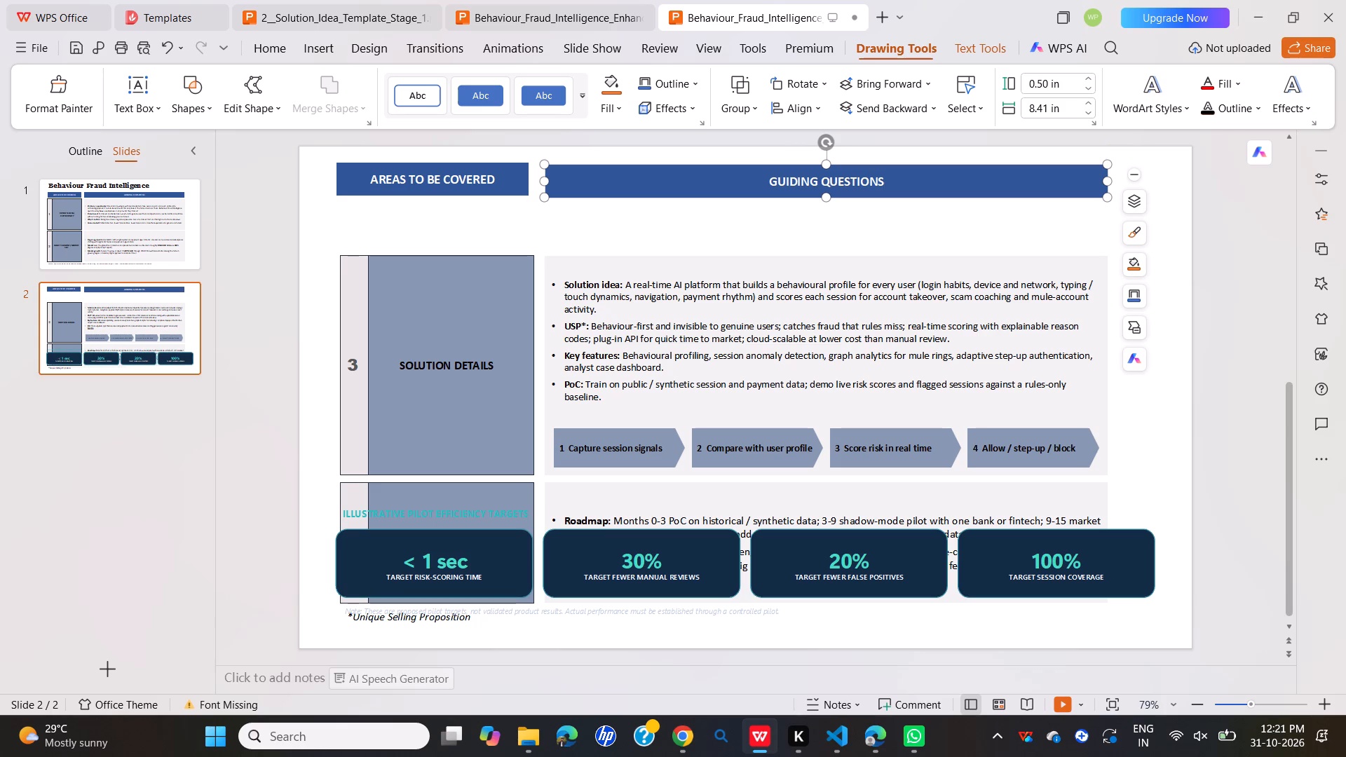
Move the SOLUTION DETAILS block and the solution text box up directly beneath their header bars.
left_click_drag(436, 310, 432, 257)
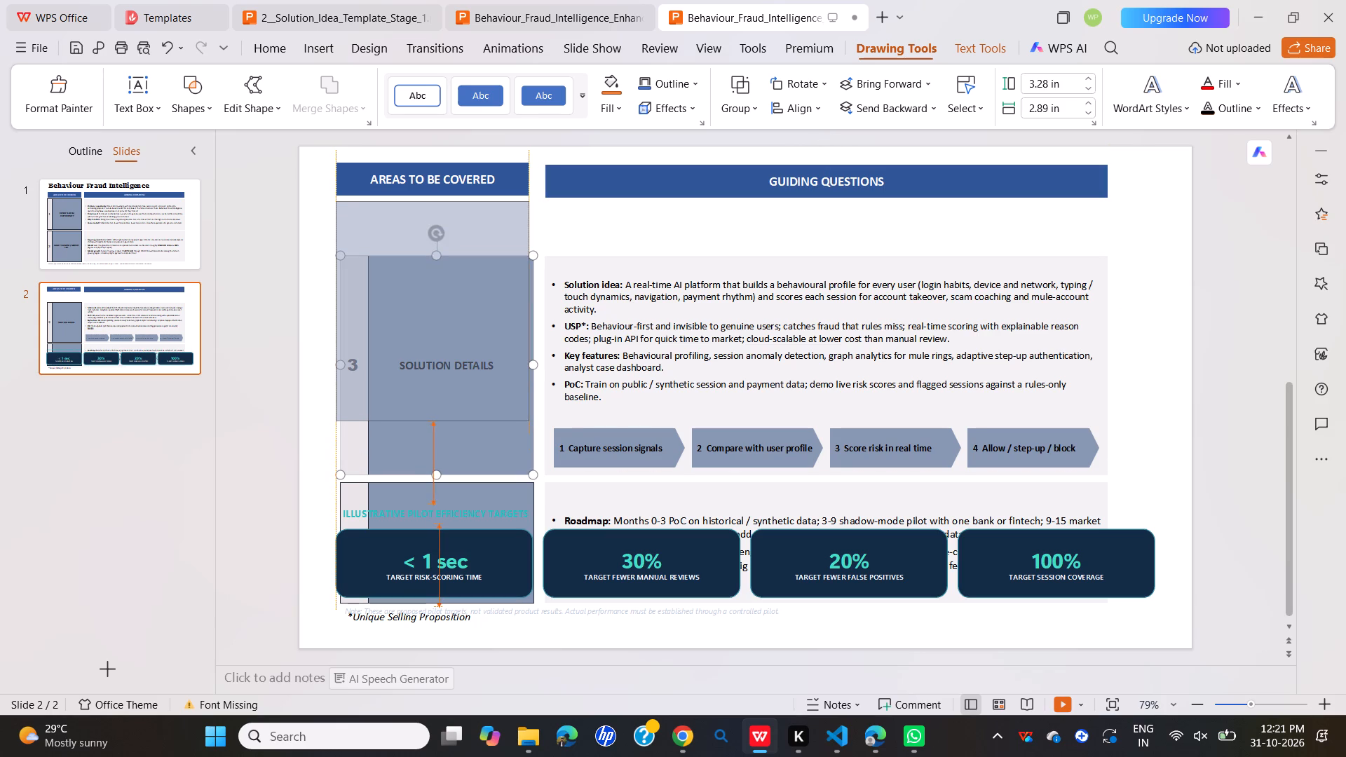
left_click_drag(432, 257, 432, 252)
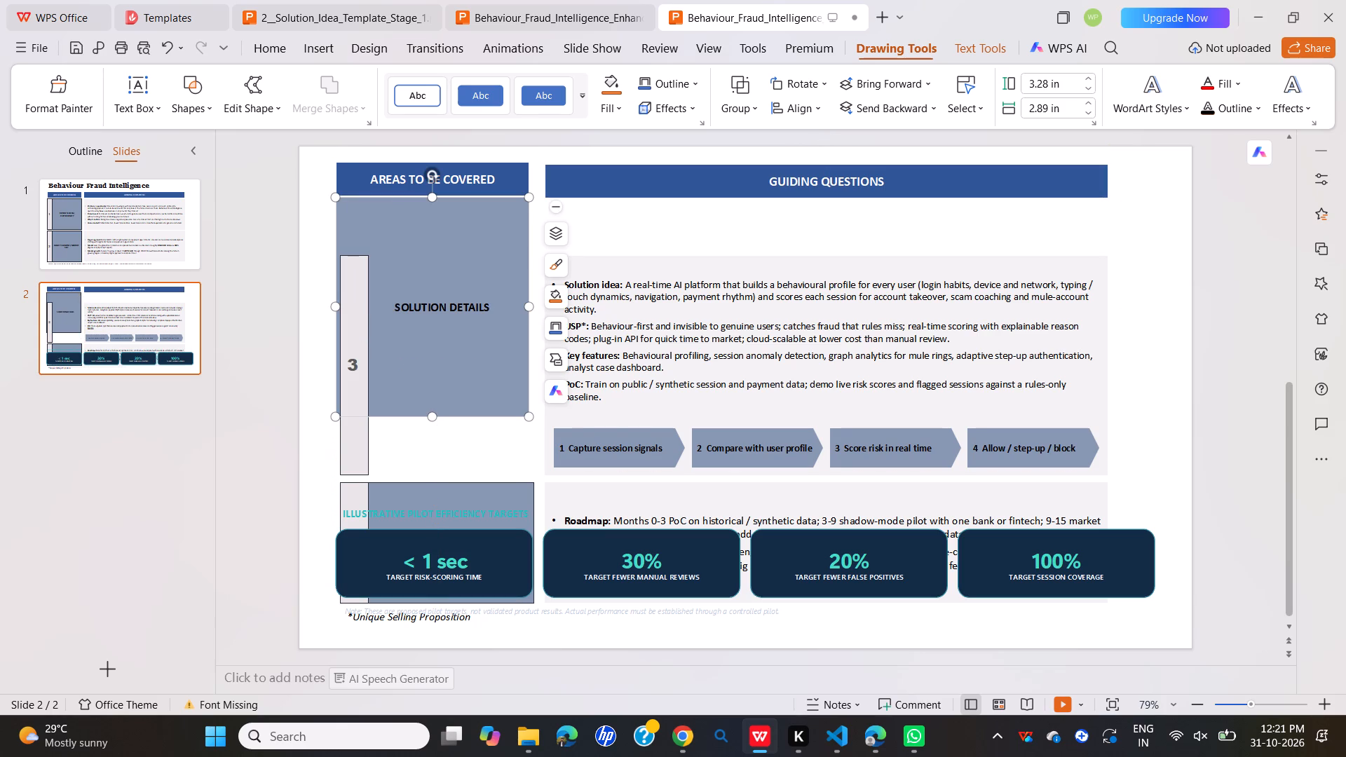
left_click(783, 311)
left_click_drag(820, 271, 823, 218)
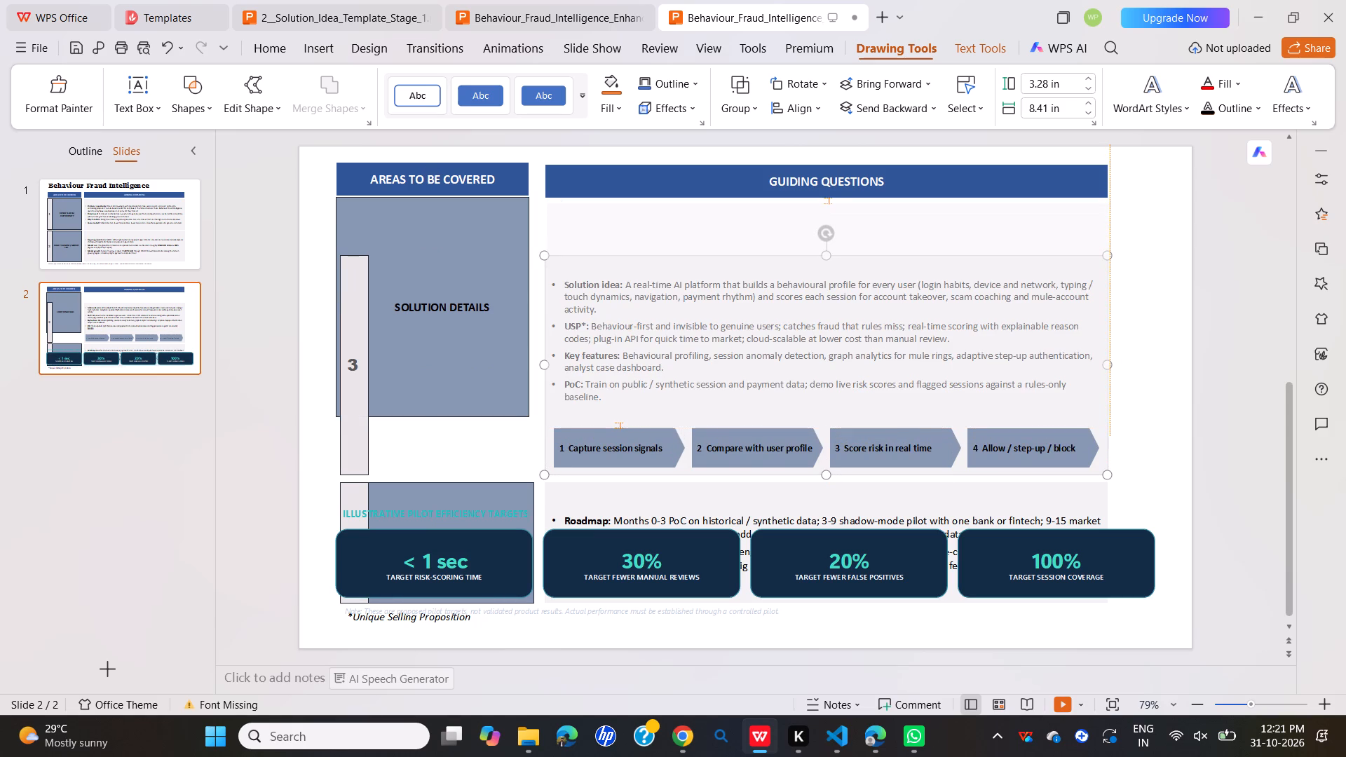
left_click_drag(823, 218, 822, 218)
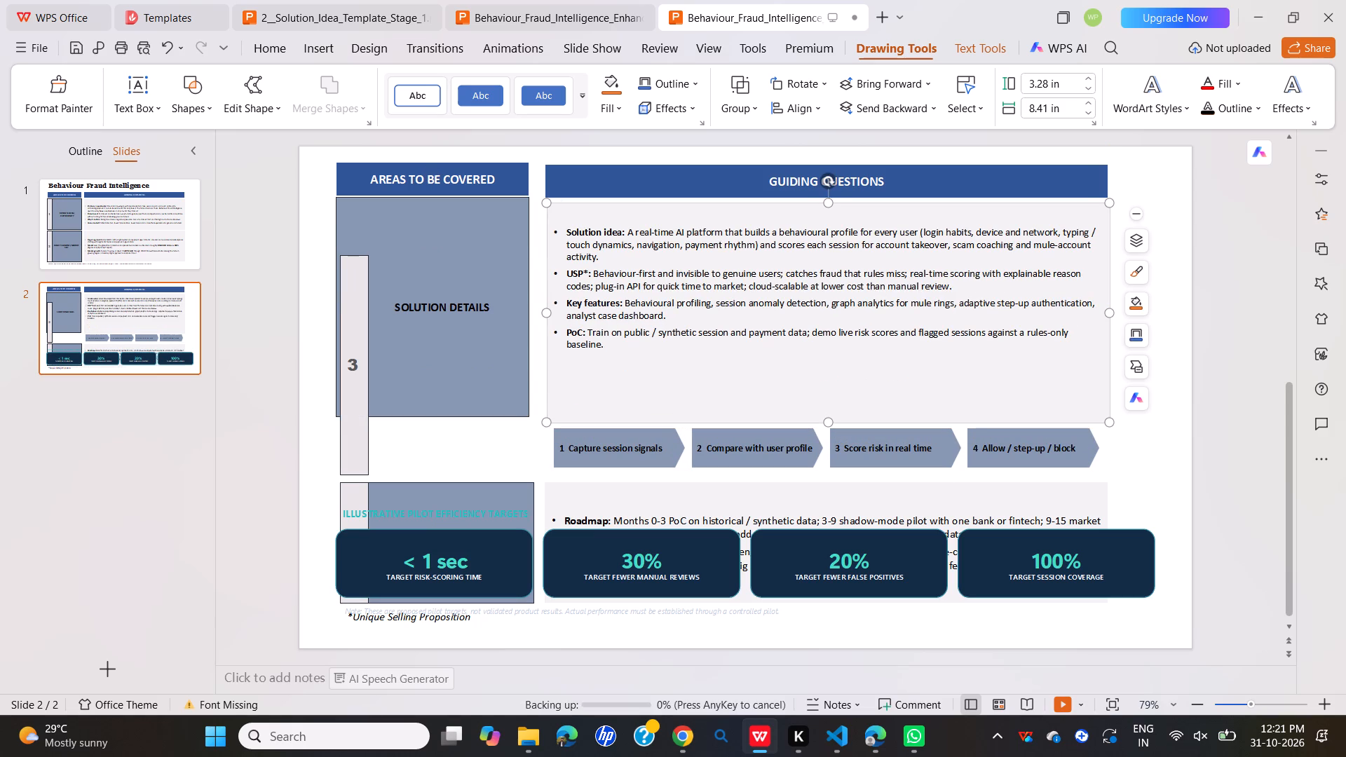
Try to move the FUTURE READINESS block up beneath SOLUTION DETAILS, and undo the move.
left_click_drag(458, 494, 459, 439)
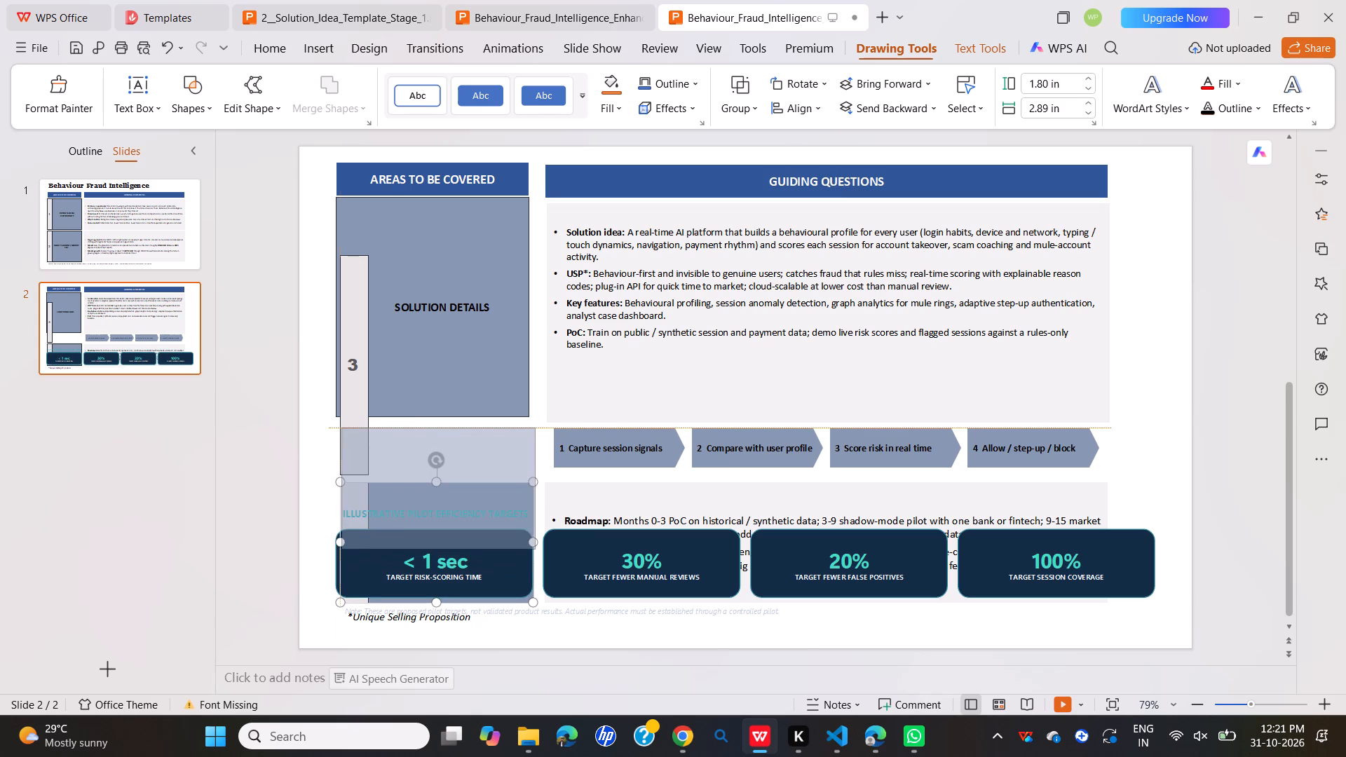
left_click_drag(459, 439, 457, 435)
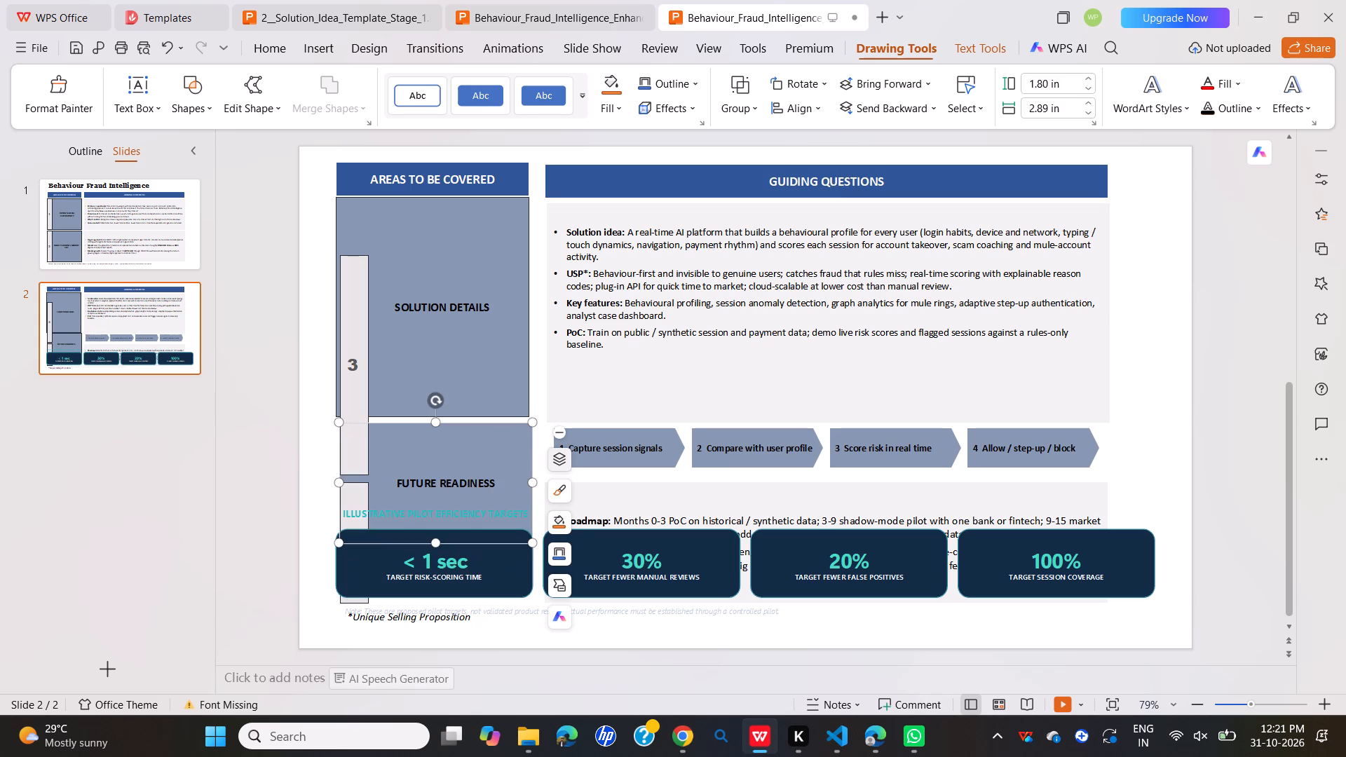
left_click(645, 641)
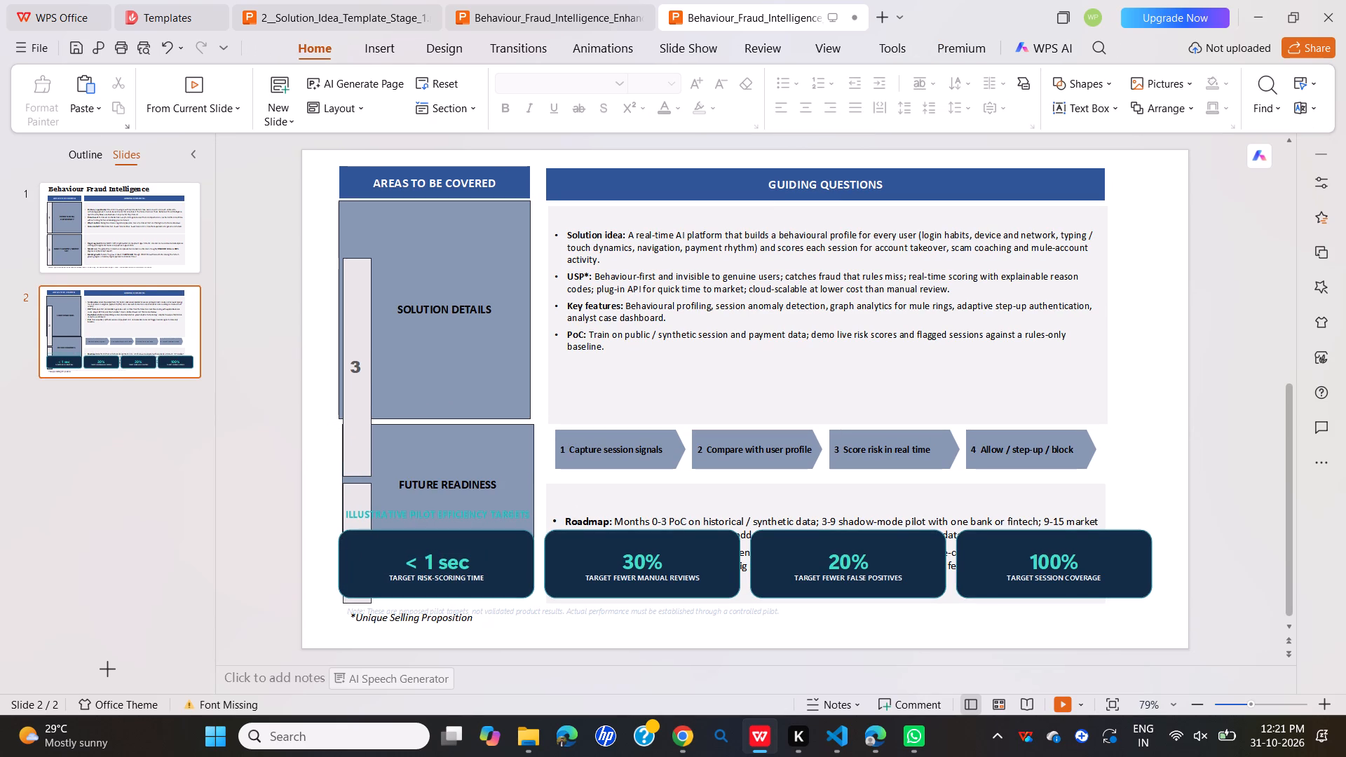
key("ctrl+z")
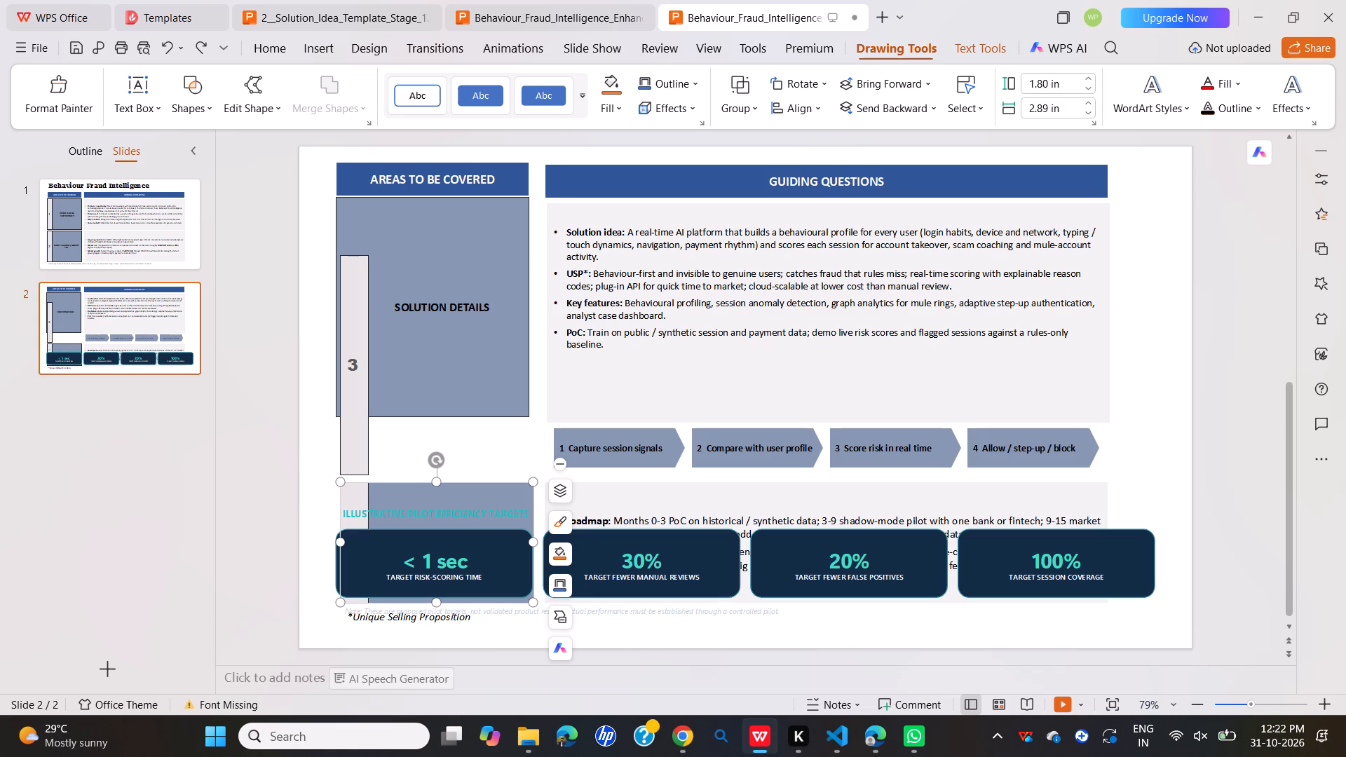
Shorten the solution text box to about 2.25 in and the SOLUTION DETAILS block to about 2.34 in, aligning their bottom edges.
left_click(708, 363)
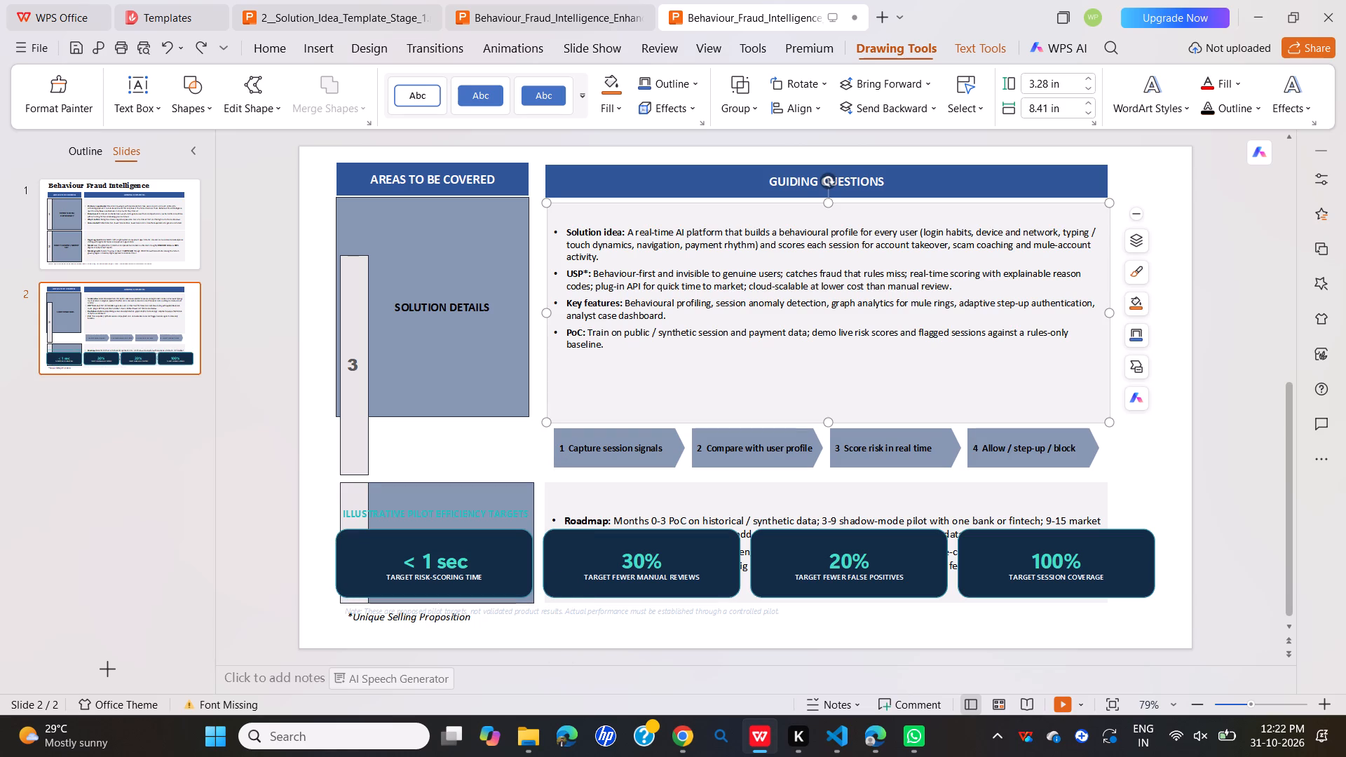
left_click_drag(826, 423, 830, 367)
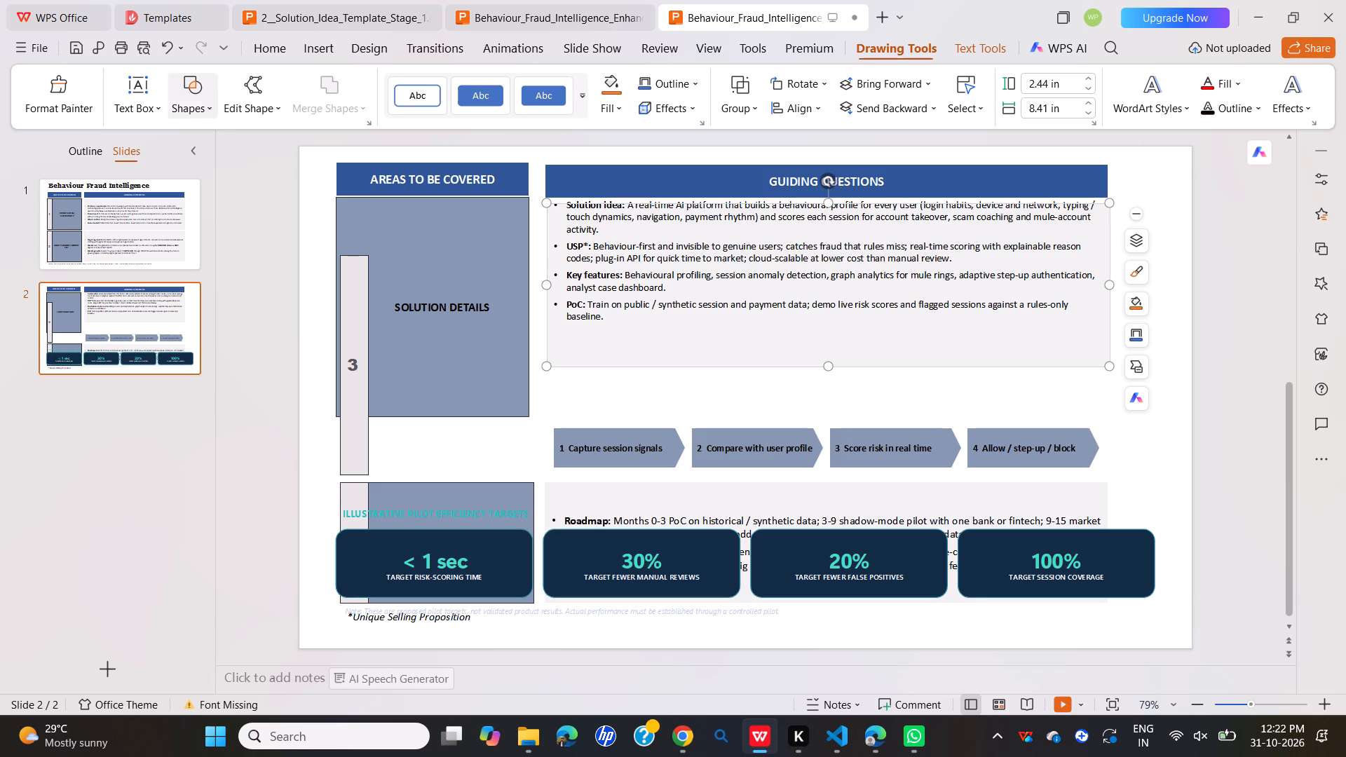
left_click(446, 401)
left_click_drag(433, 414, 448, 352)
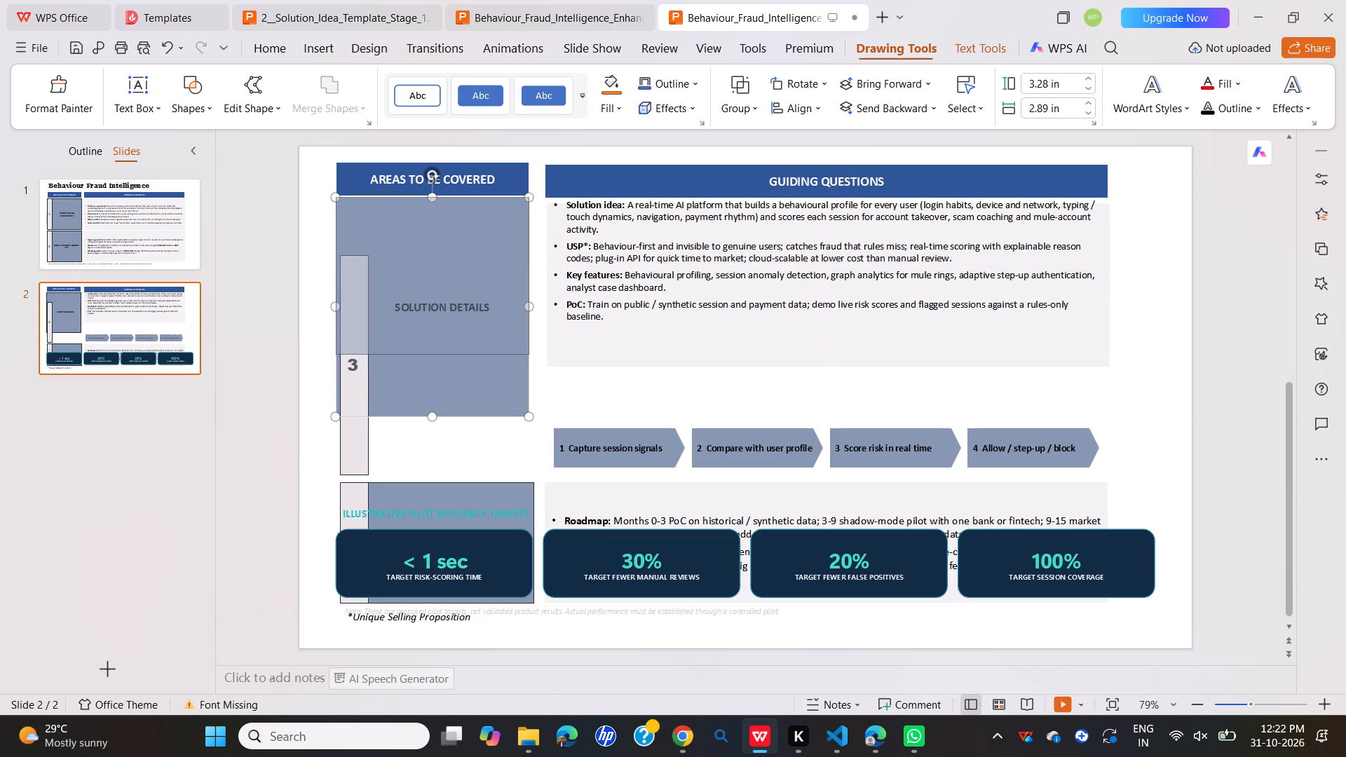
left_click_drag(448, 352, 448, 351)
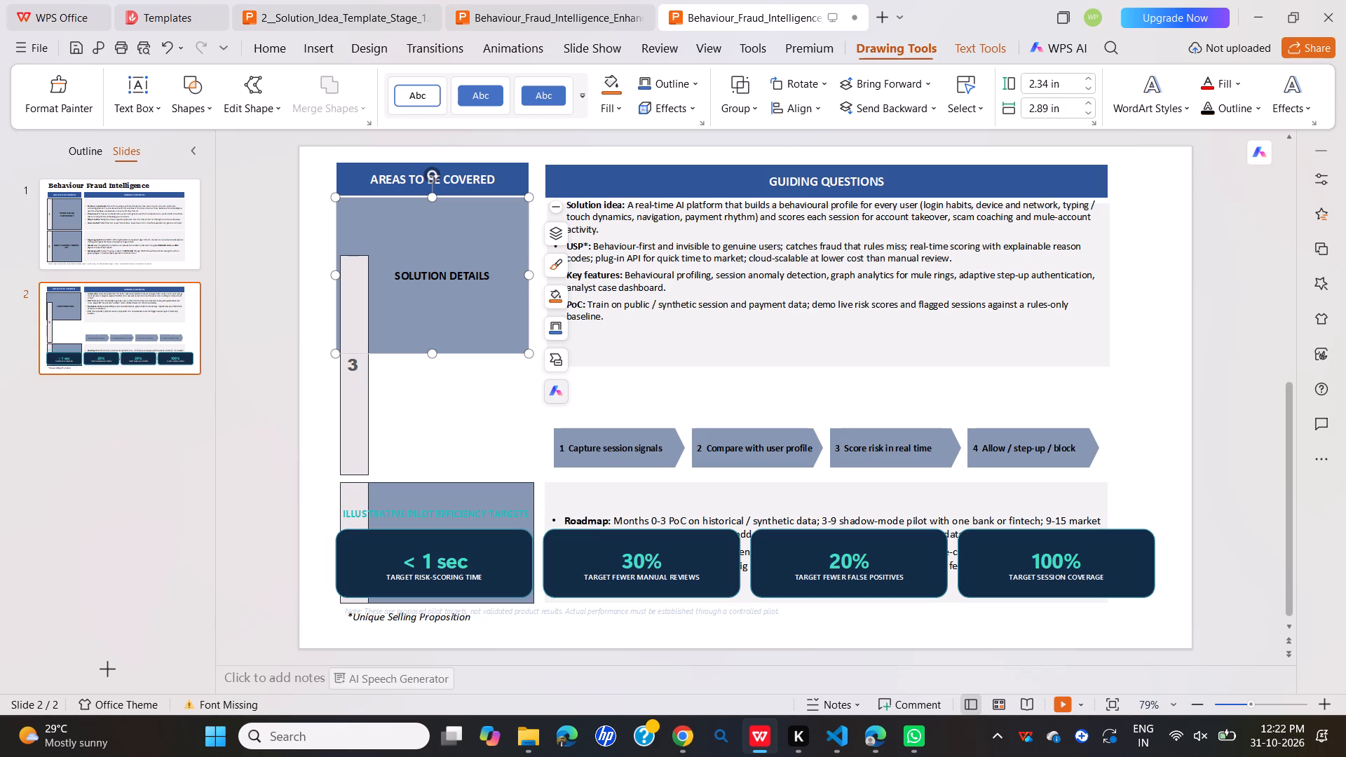
left_click(702, 397)
left_click(796, 327)
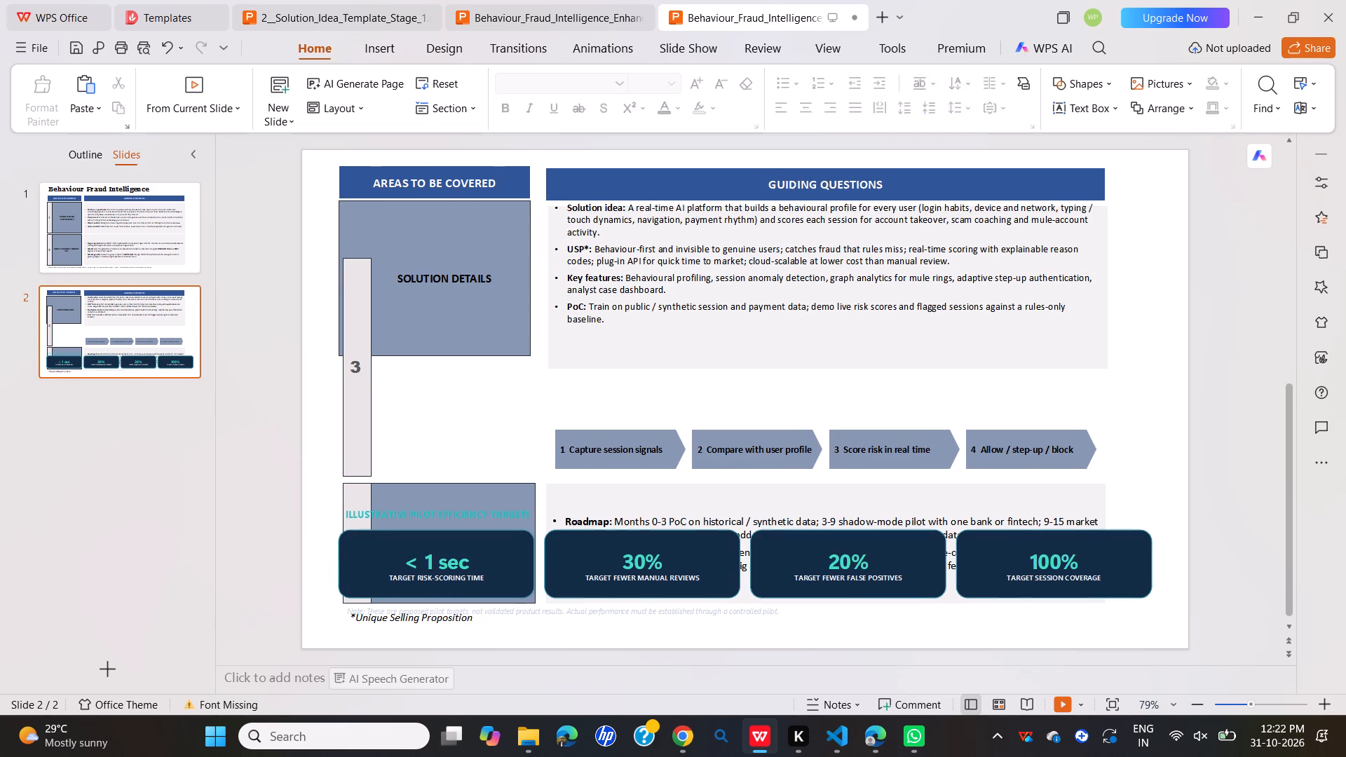
left_click_drag(829, 363, 829, 348)
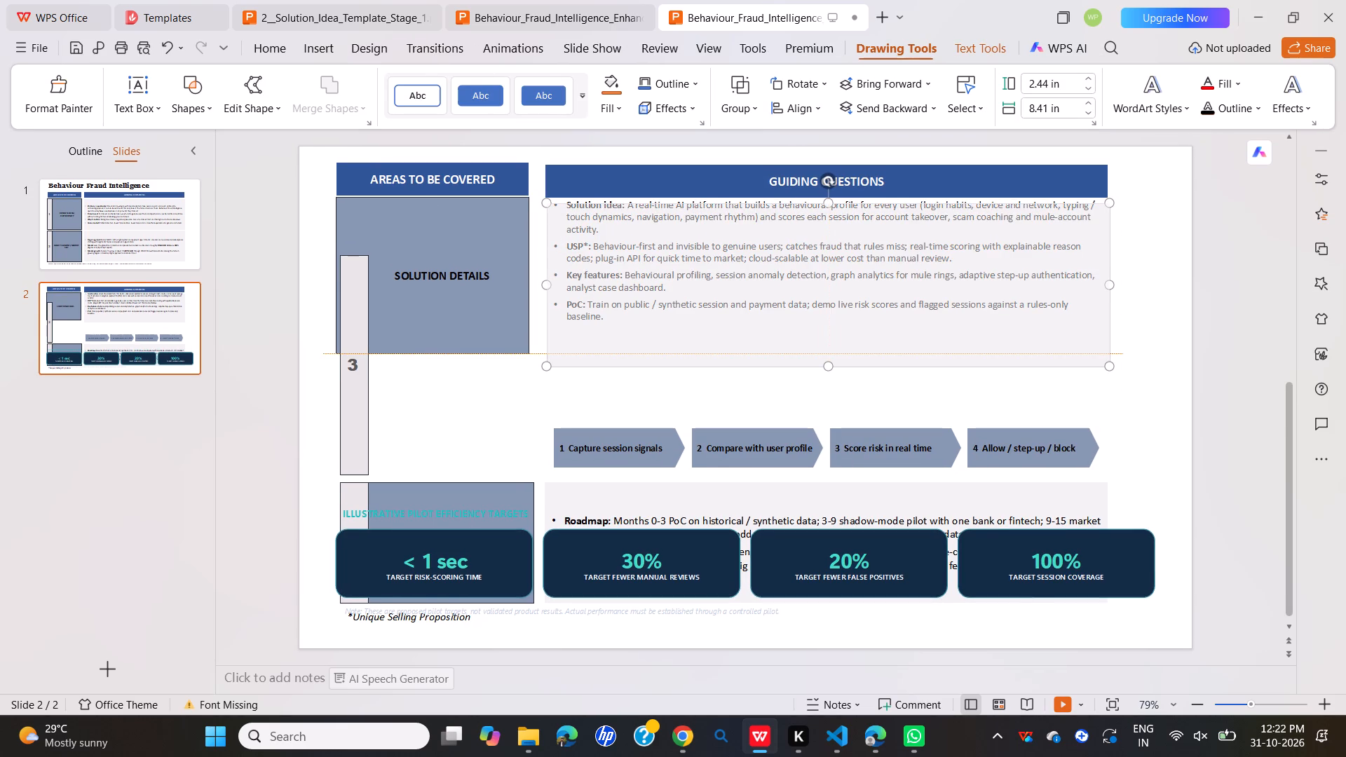
left_click_drag(829, 348, 829, 346)
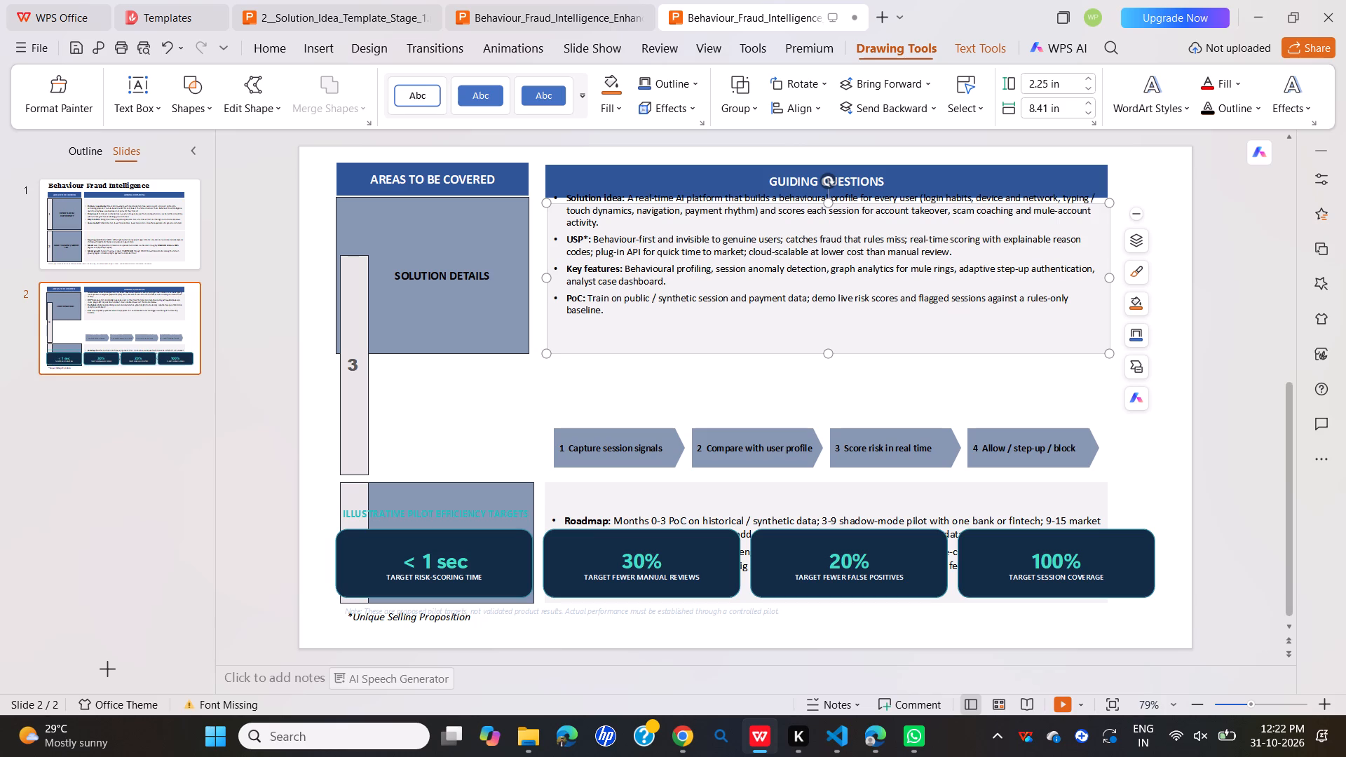
Move the "1 Capture session signals" arrow up and left into the gap below the shortened solution row.
left_click_drag(613, 454, 616, 440)
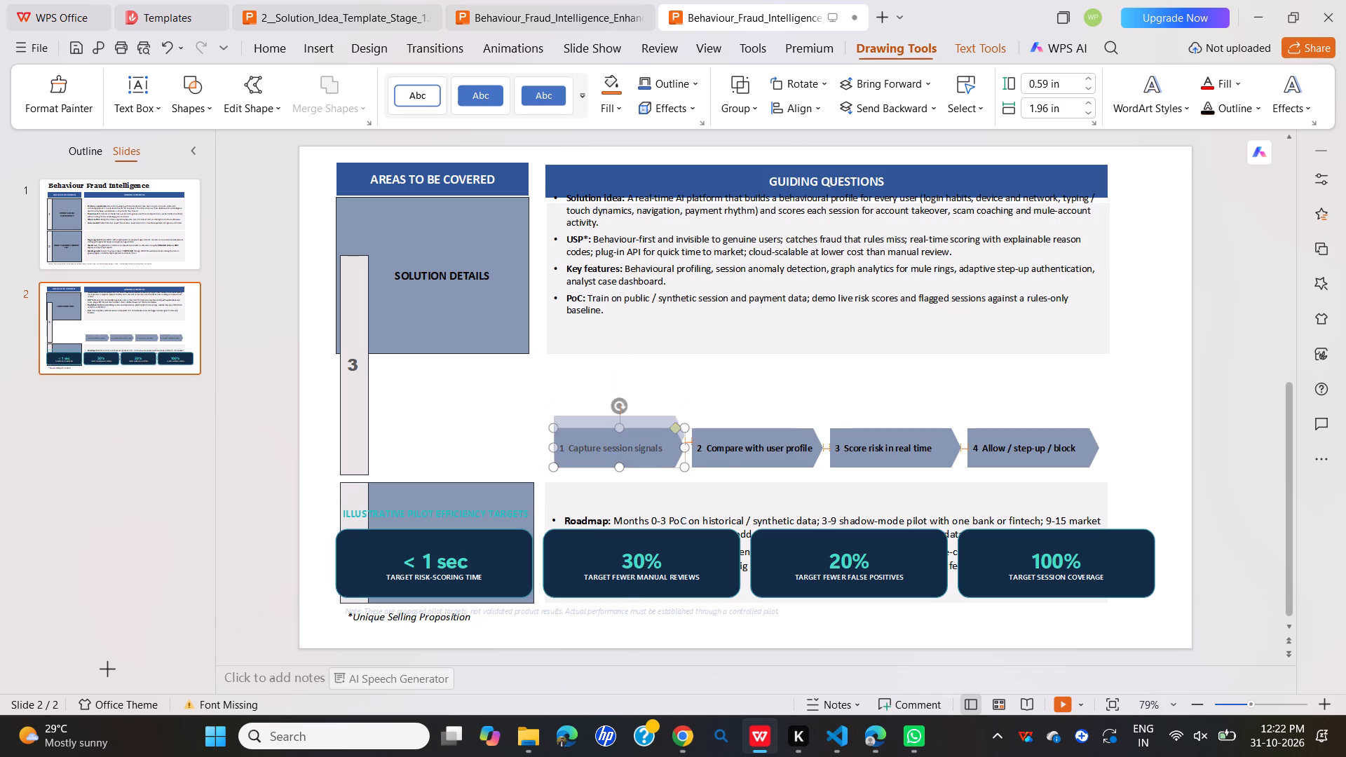
left_click_drag(616, 440, 578, 397)
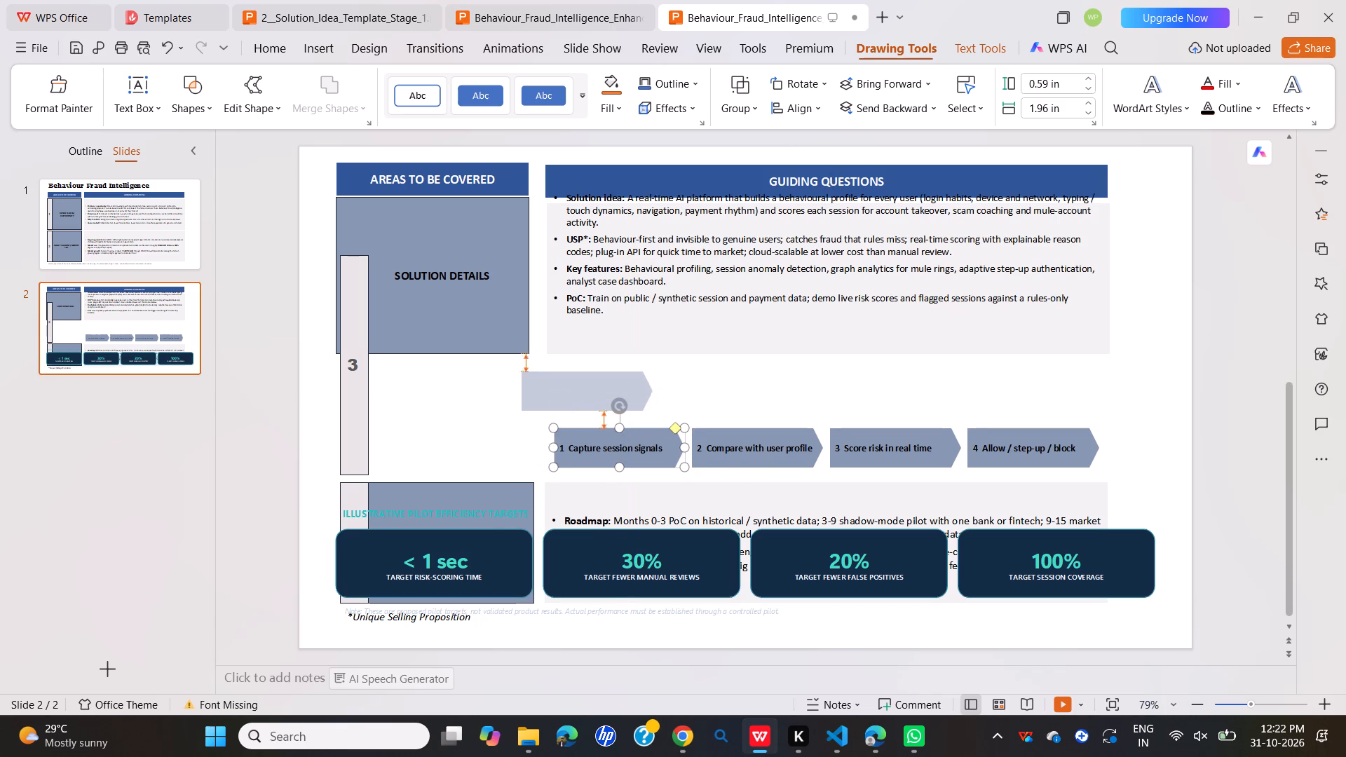
left_click_drag(578, 397, 429, 396)
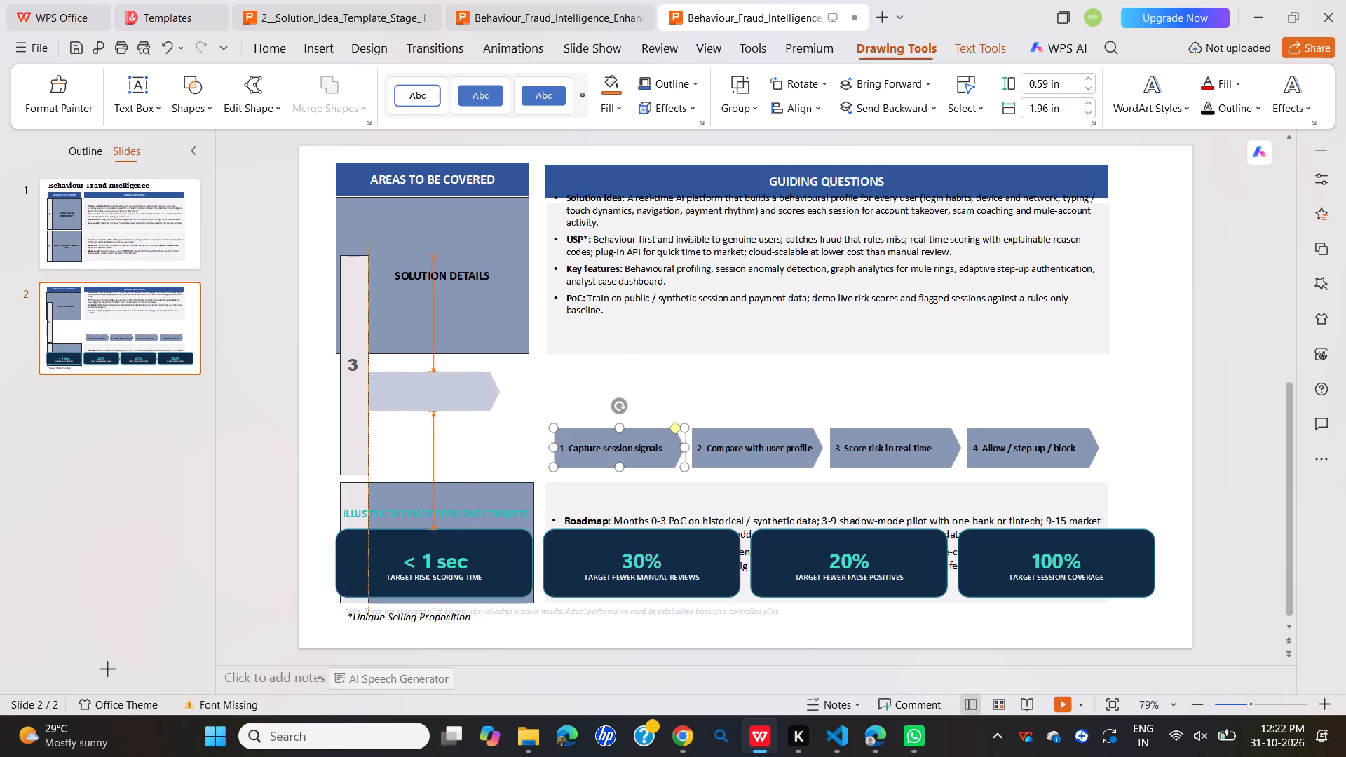
left_click_drag(429, 396, 561, 391)
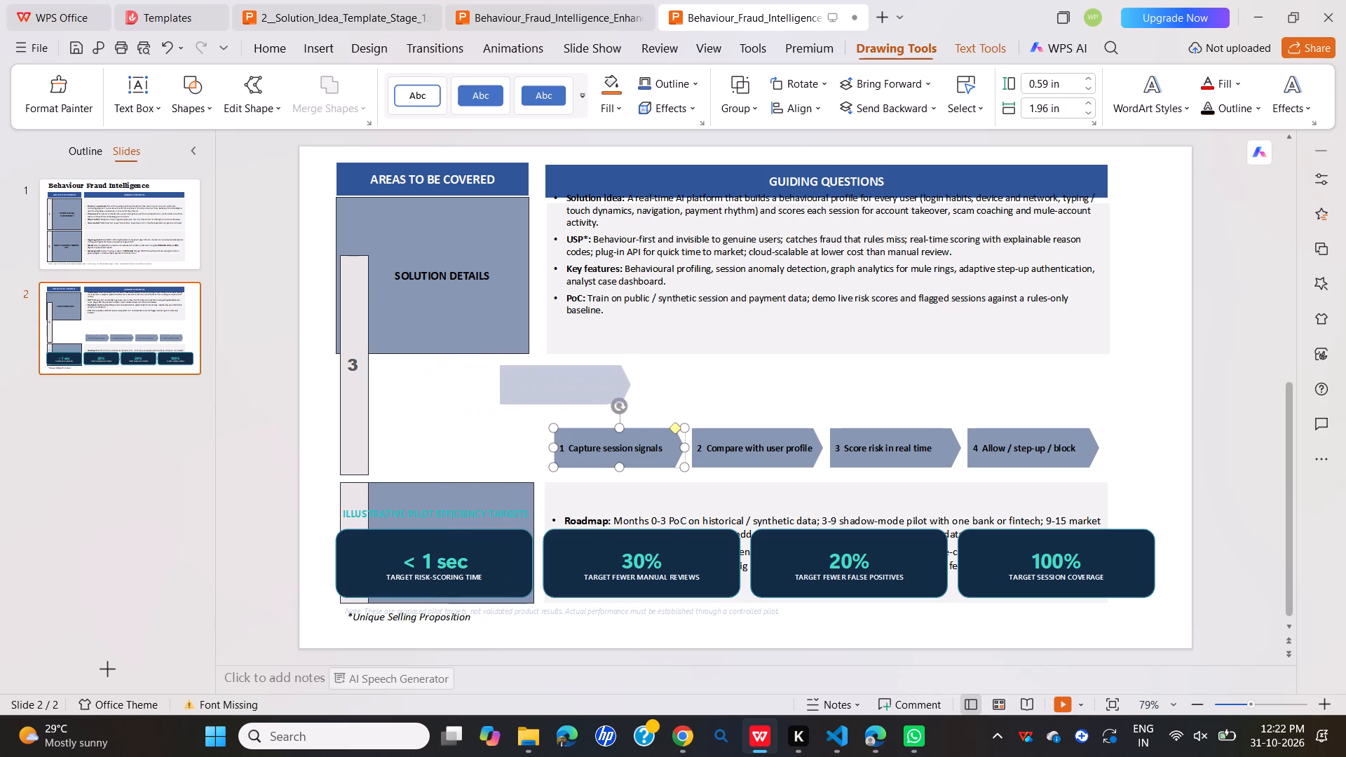
left_click_drag(561, 391, 562, 391)
Try to move the "2 Compare with user profile" arrow up beside the "1 Capture session signals" arrow.
left_click_drag(729, 445, 705, 382)
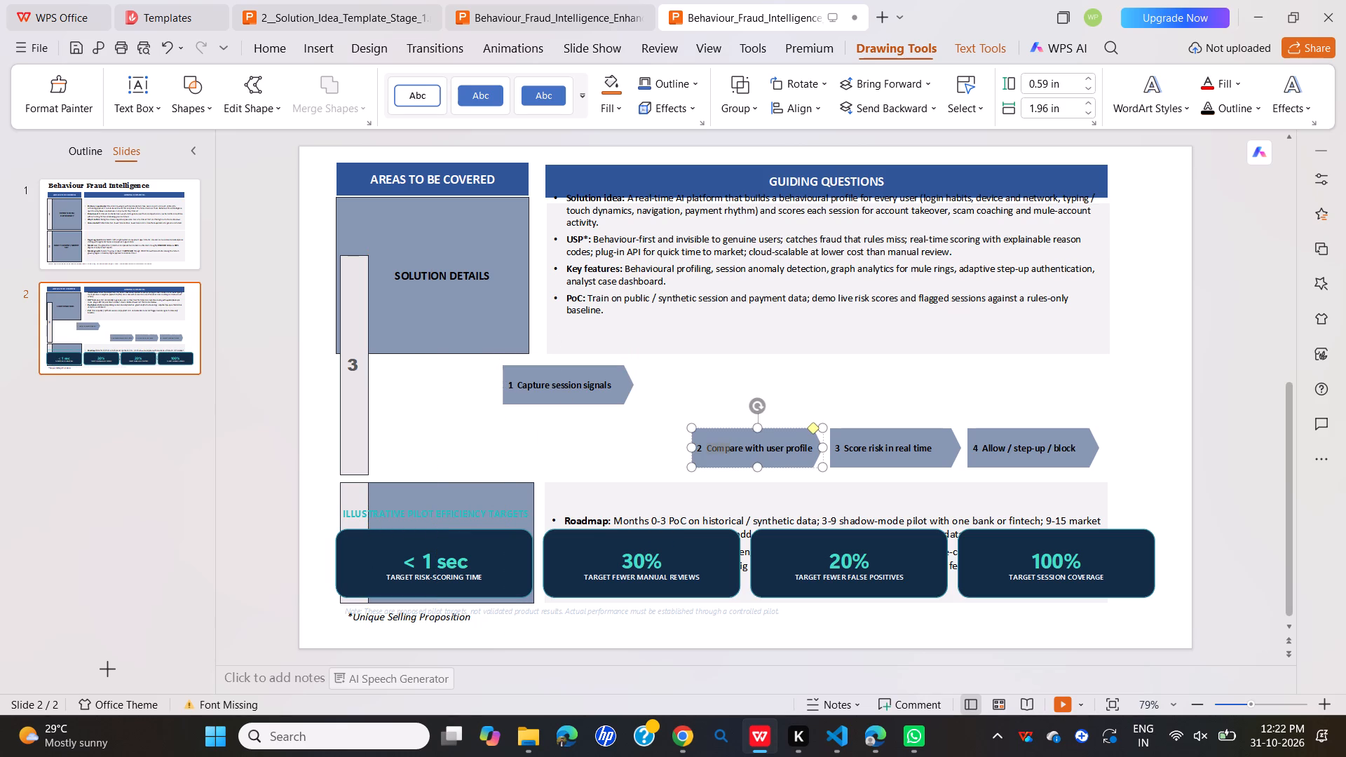
left_click_drag(705, 382, 704, 381)
left_click_drag(728, 451, 716, 388)
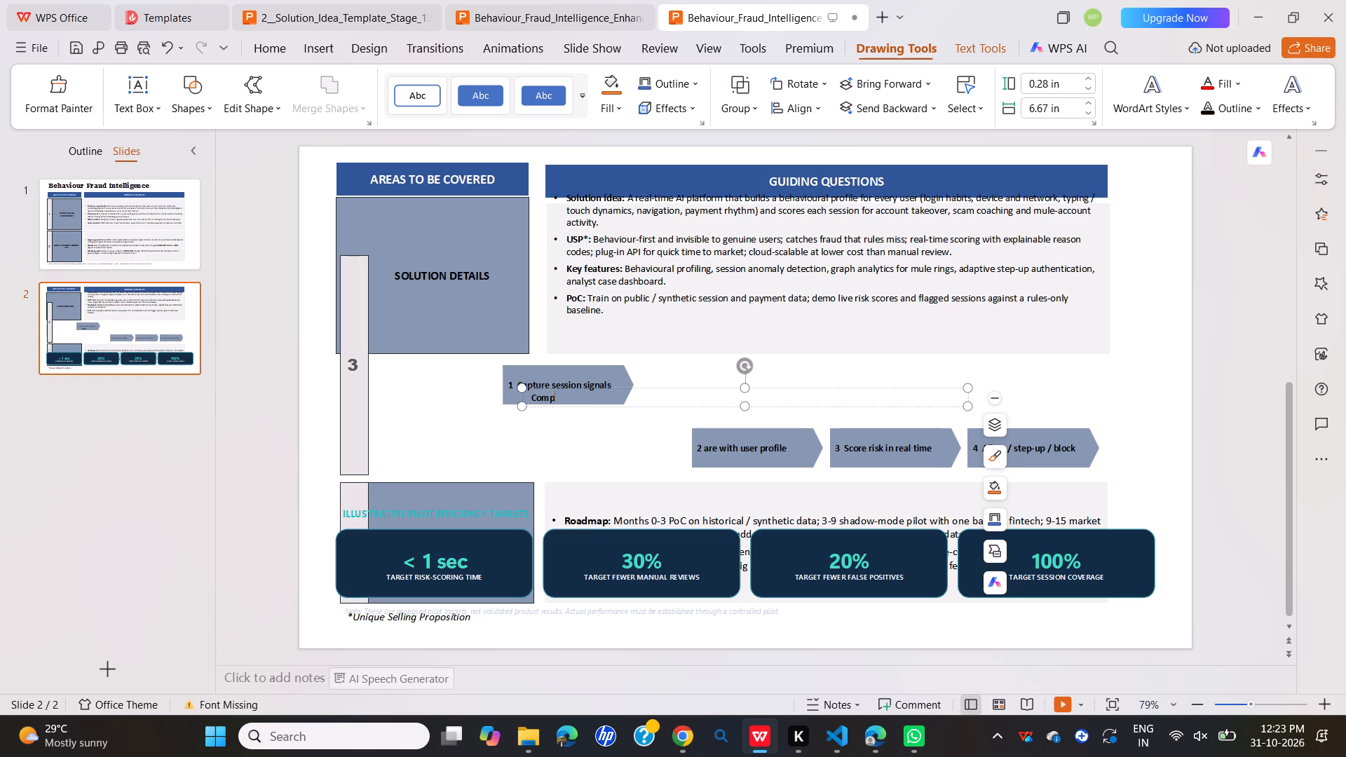
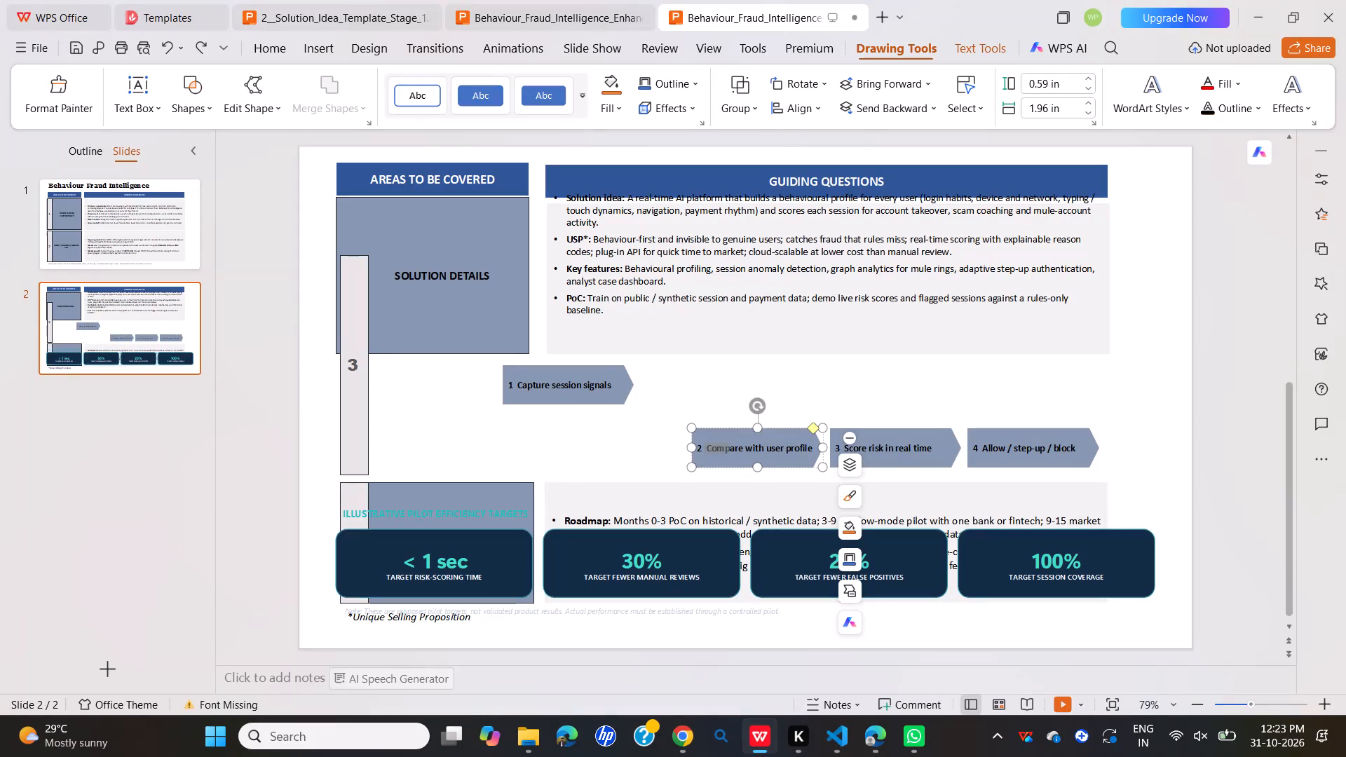
Move the "2 Compare with user profile" arrow up level with the "1 Capture session signals" arrow.
left_click_drag(730, 443, 727, 381)
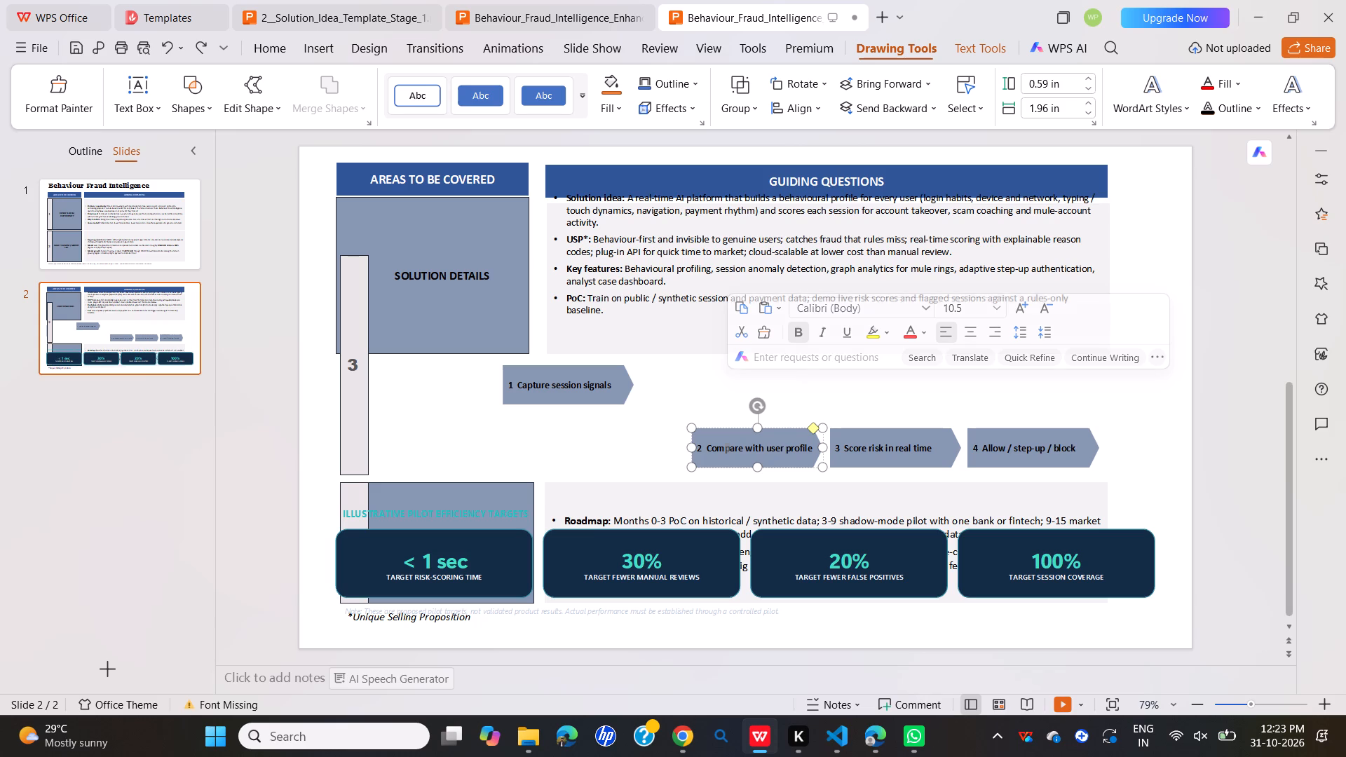
left_click_drag(745, 441, 731, 375)
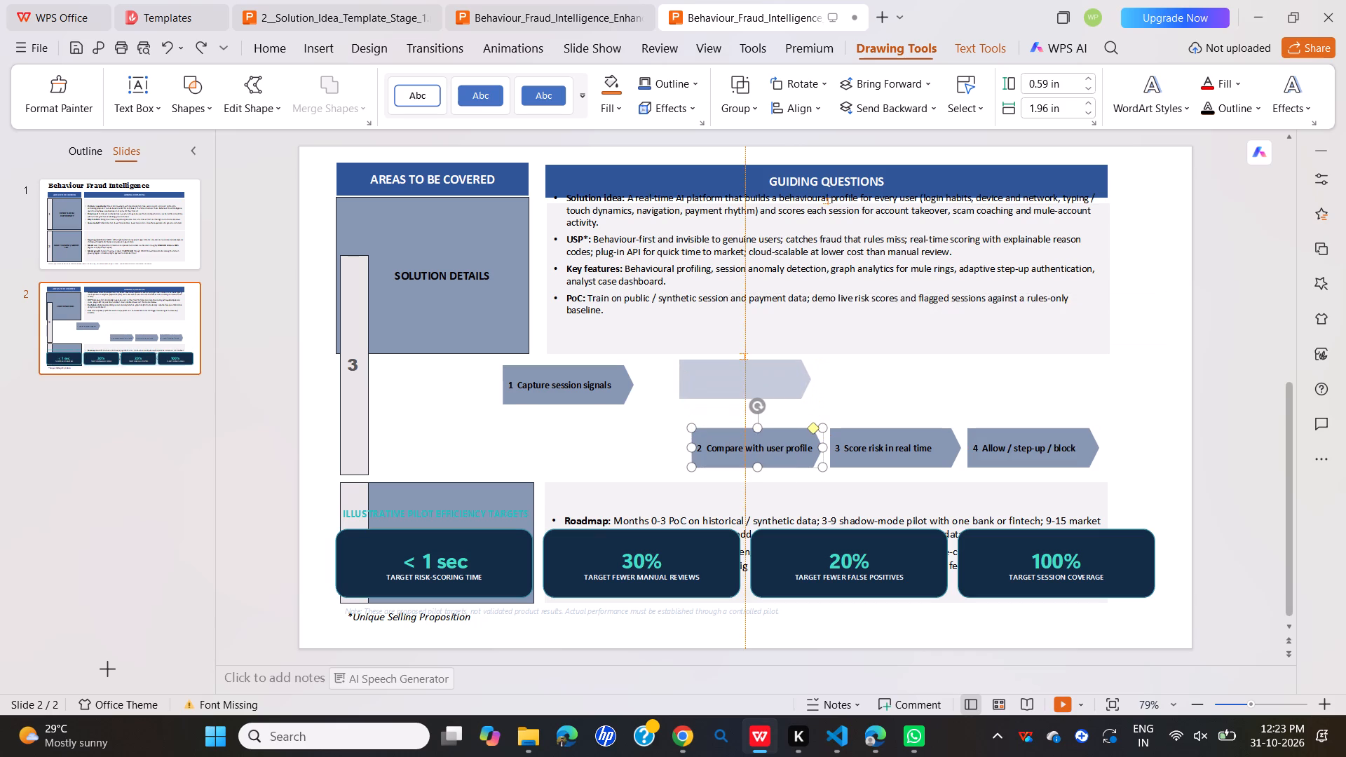
left_click_drag(731, 375, 730, 383)
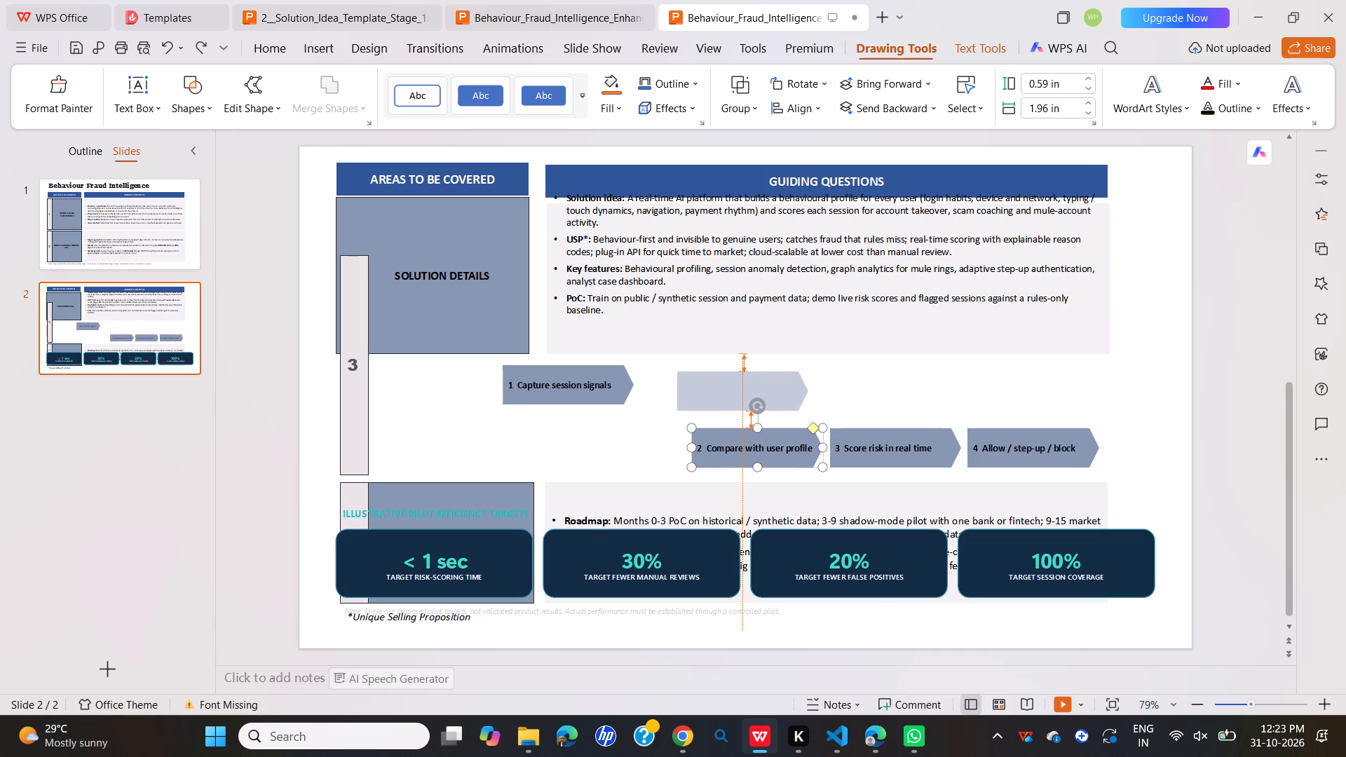
left_click_drag(730, 383, 730, 379)
Move the "3 Score risk in real time" arrow straight up into line with the first two process arrows.
left_click_drag(888, 444, 890, 443)
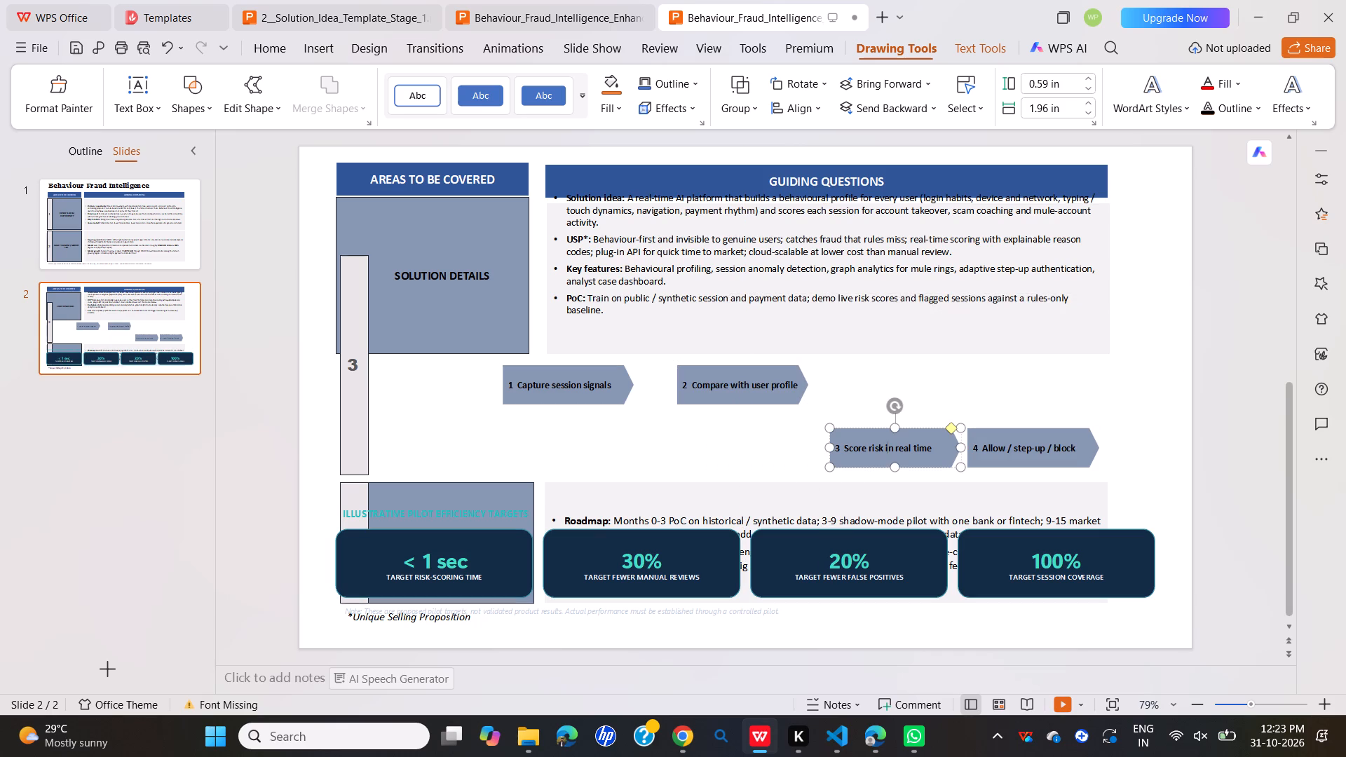
left_click_drag(890, 443, 892, 387)
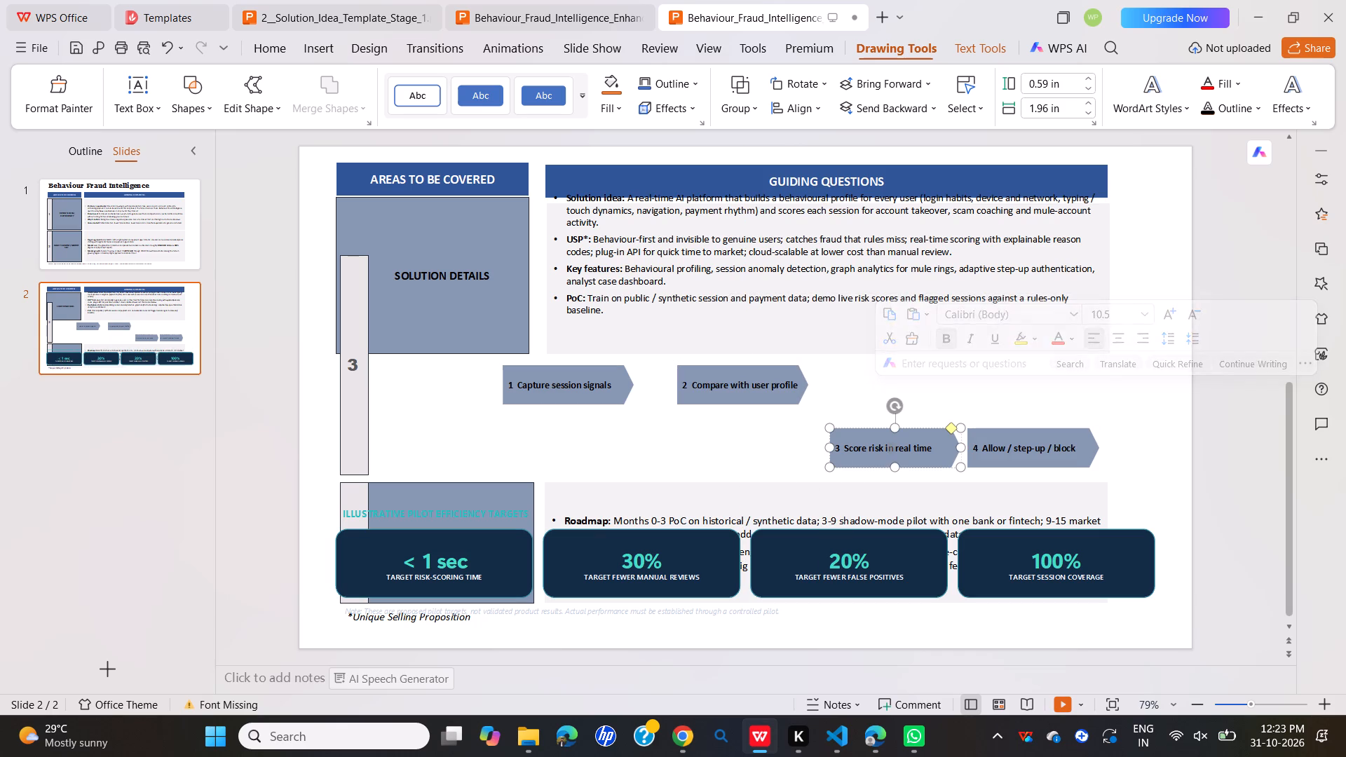
left_click_drag(873, 451, 873, 422)
left_click(773, 419)
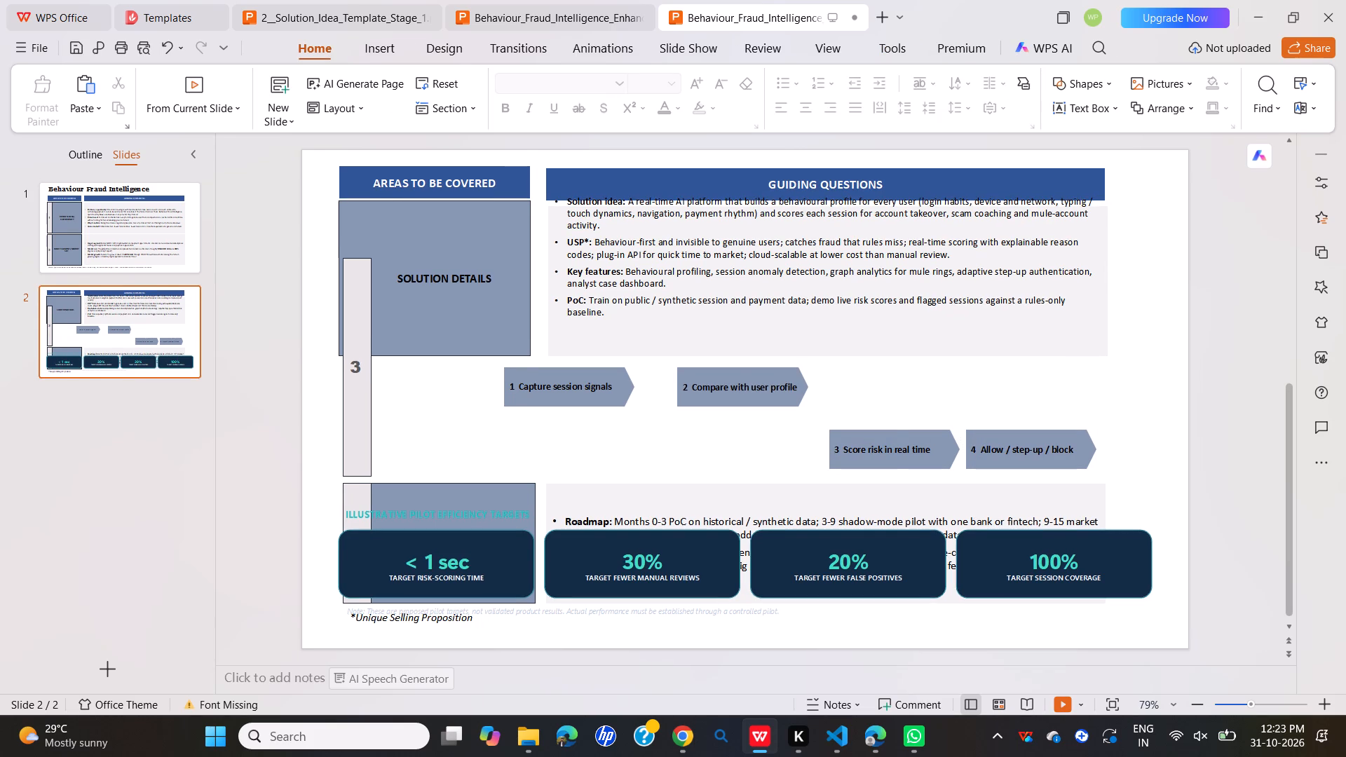
left_click(883, 448)
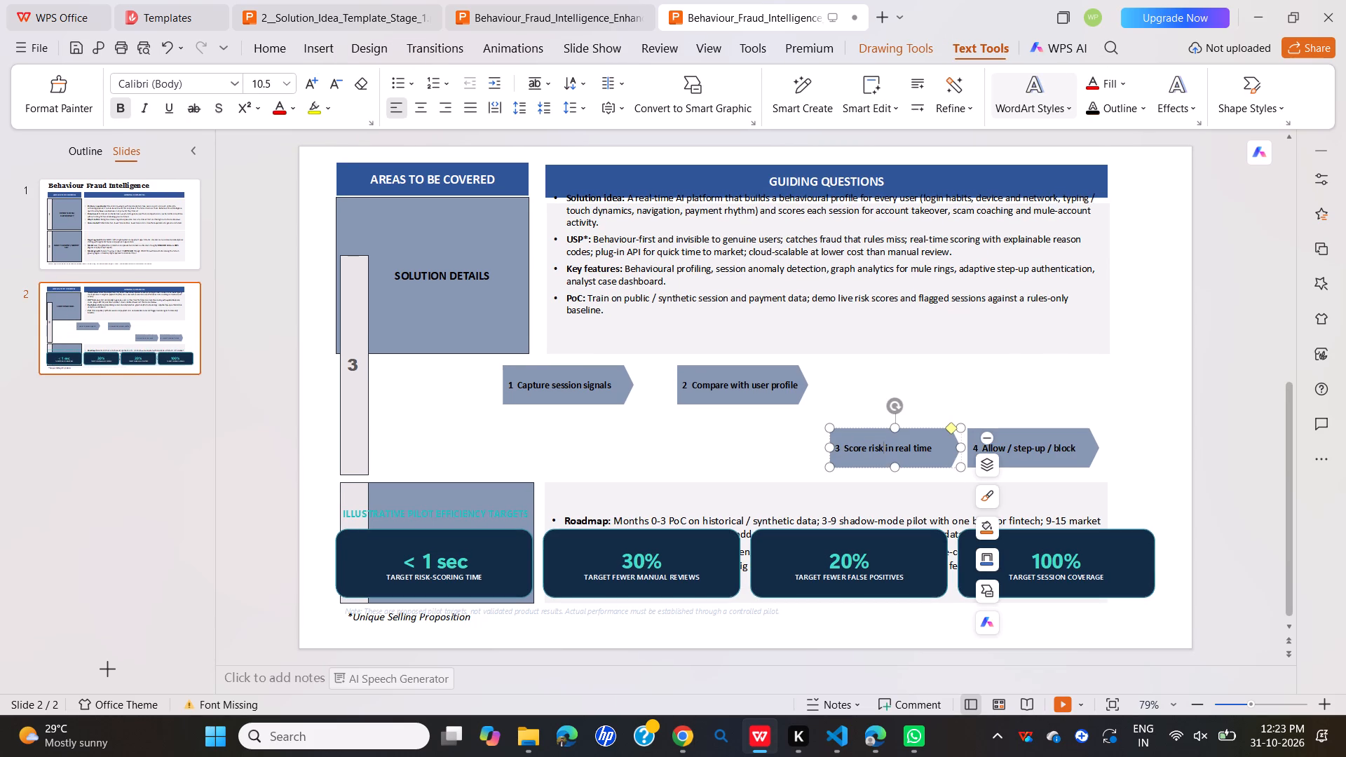
left_click(896, 428)
left_click_drag(920, 438, 921, 430)
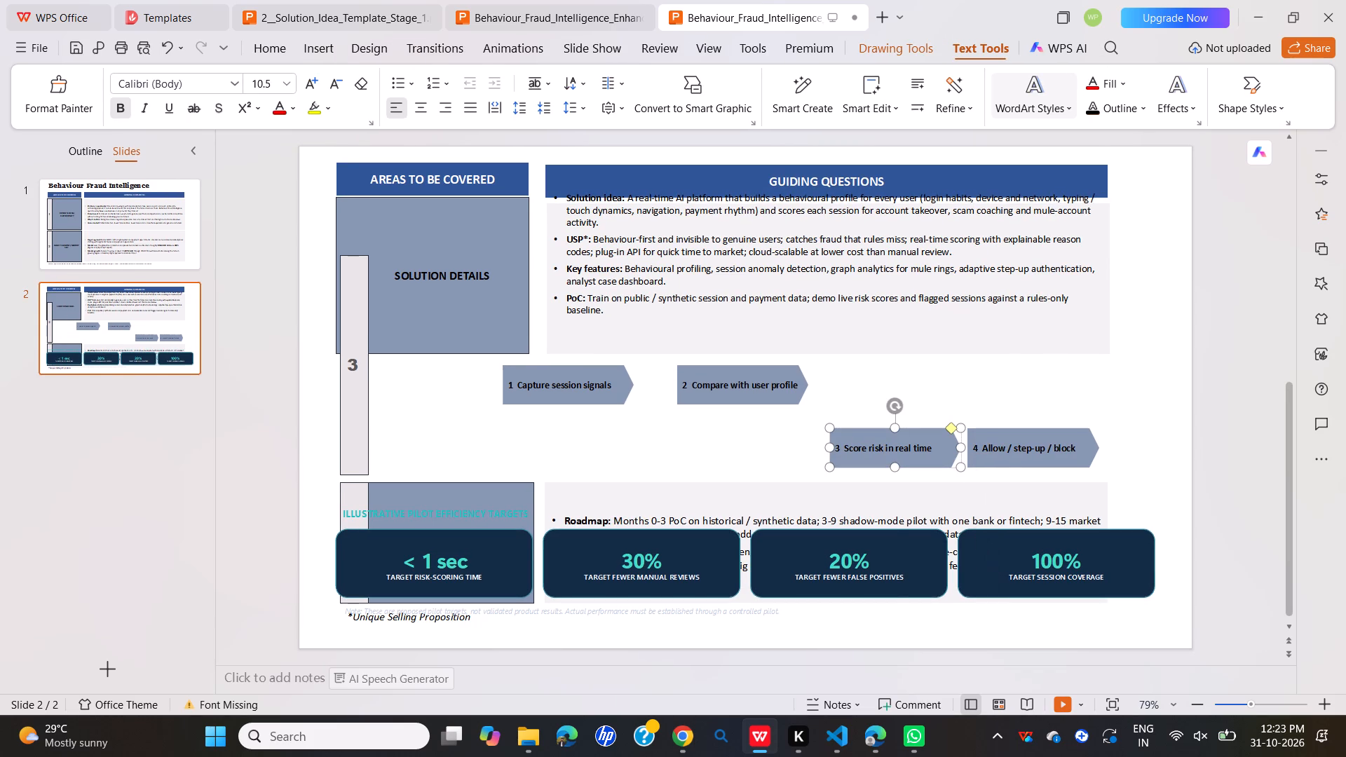
left_click_drag(921, 430, 920, 378)
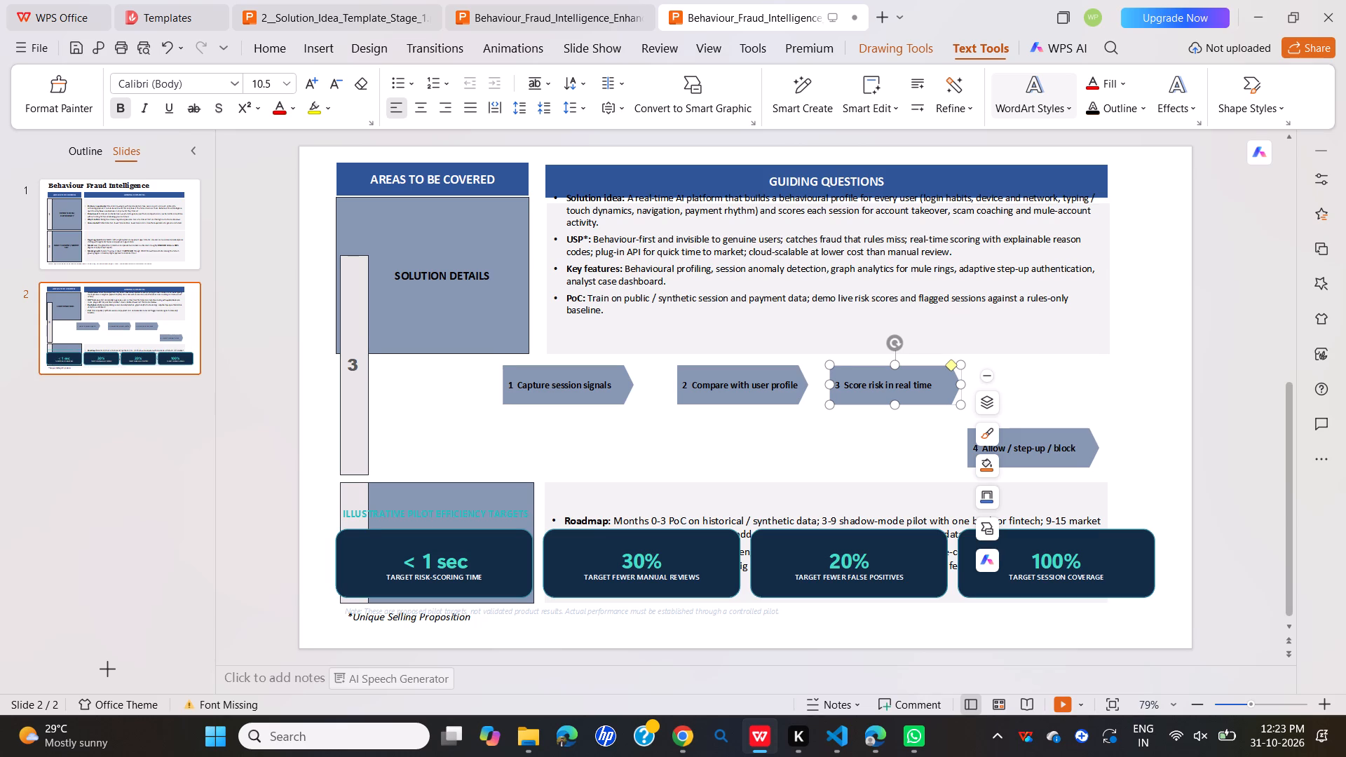
Move the "4 Allow / step-up / block" arrow up into the arrow row, aligning its tip with the GUIDING QUESTIONS header's outer edge.
left_click(837, 456)
left_click(1032, 449)
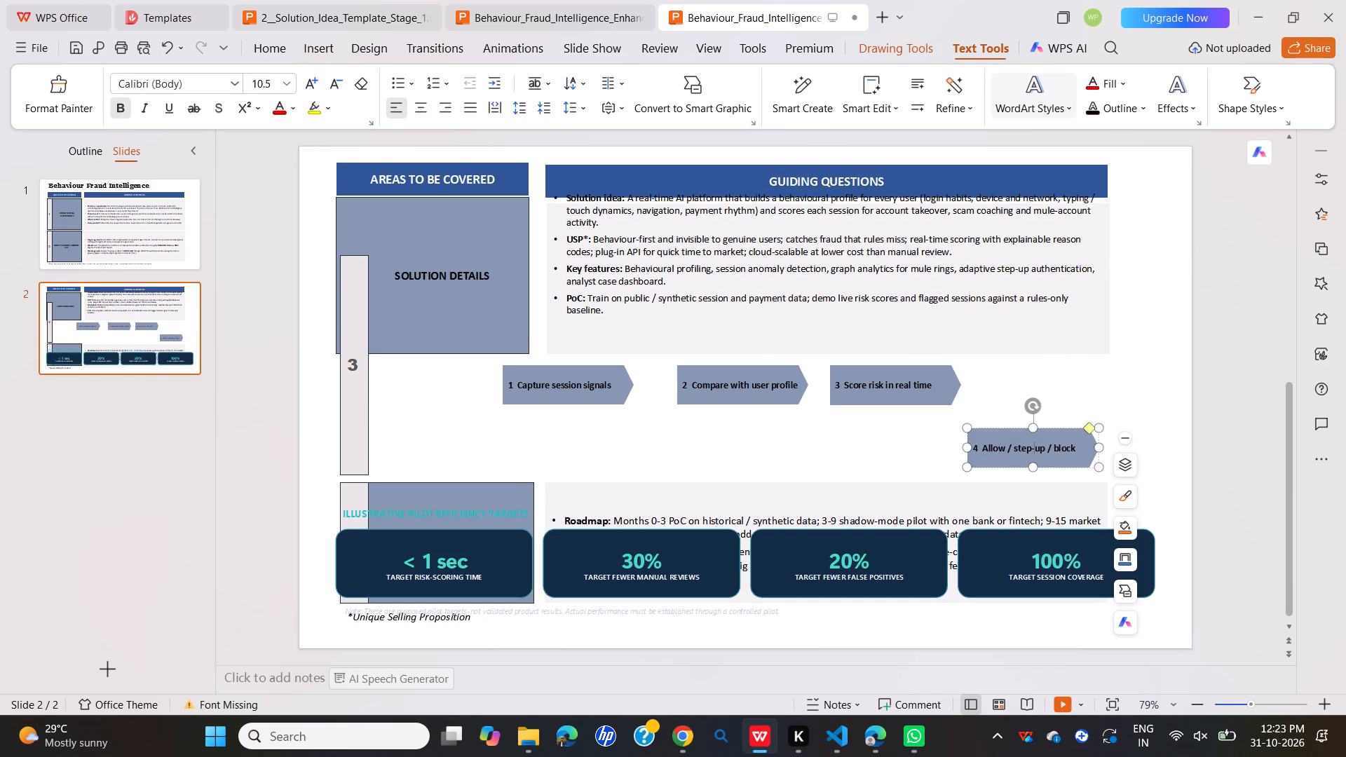
left_click_drag(1054, 439, 1060, 380)
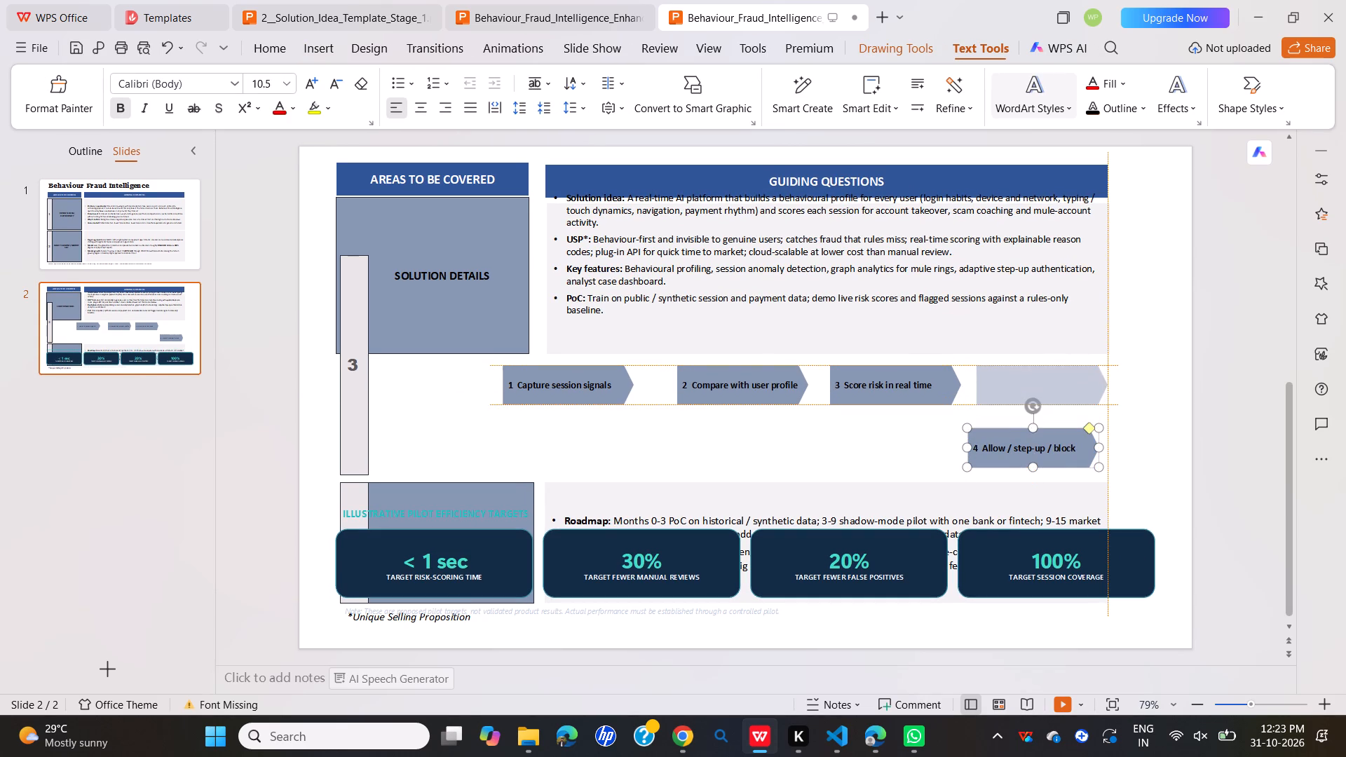
left_click_drag(1060, 380, 1060, 378)
Move the FUTURE READINESS block and its Roadmap/Replicable text box up between the arrow row and the dark metric cards.
left_click_drag(496, 499, 493, 432)
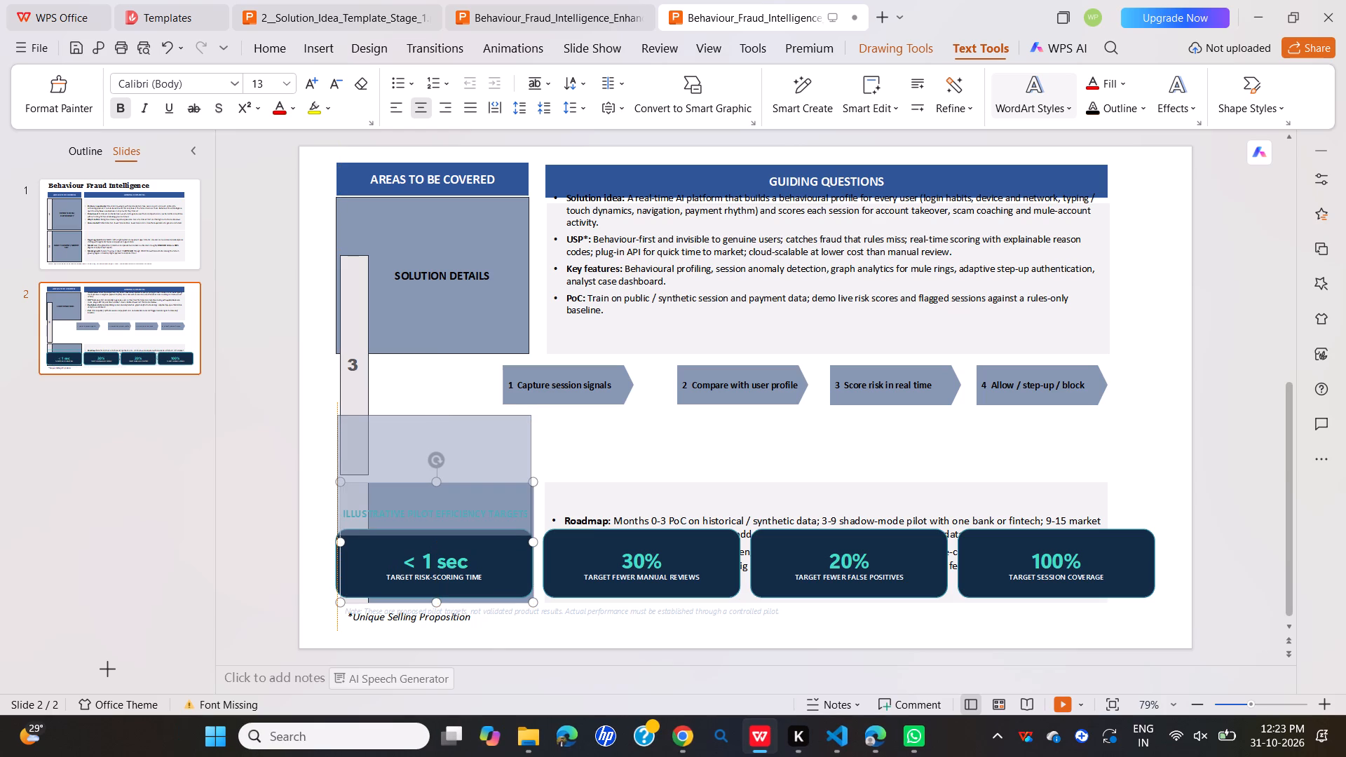
left_click_drag(493, 432, 493, 430)
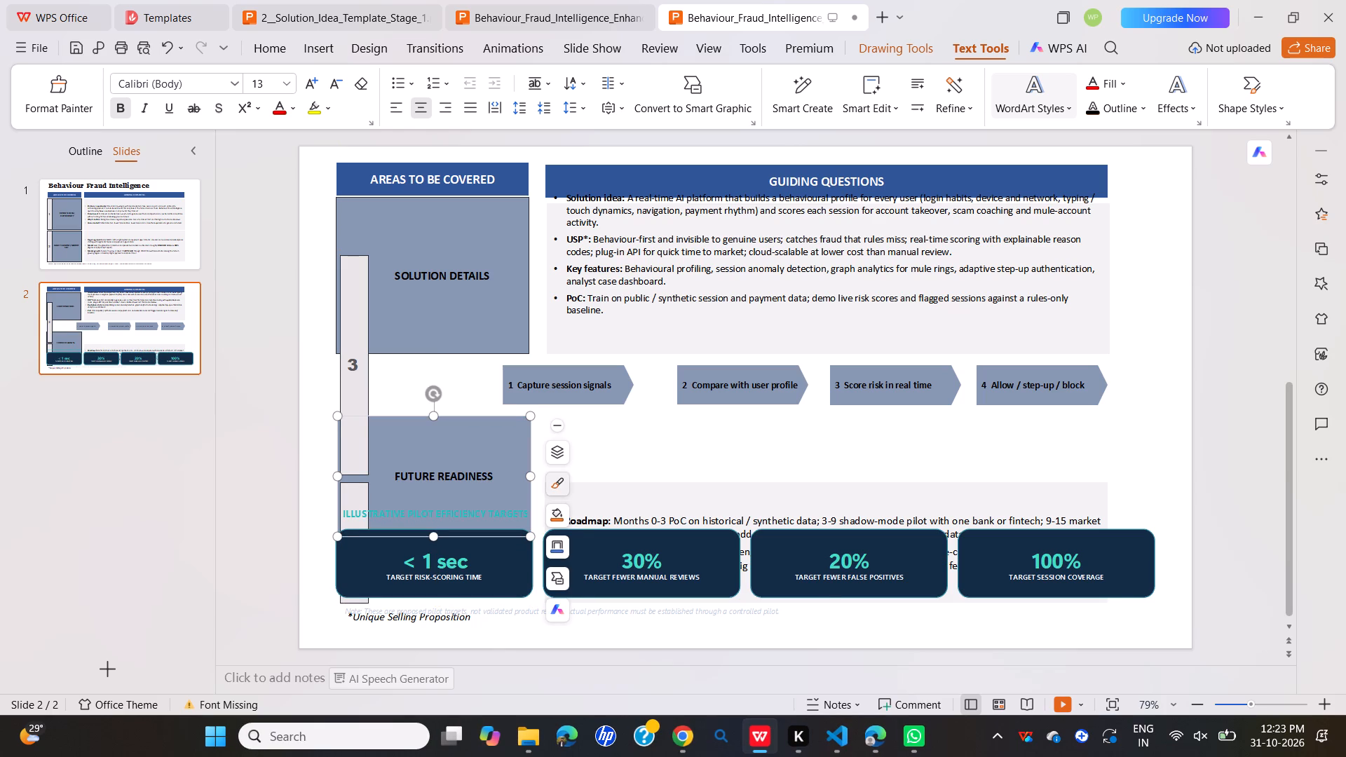
left_click(672, 506)
left_click_drag(750, 498, 762, 425)
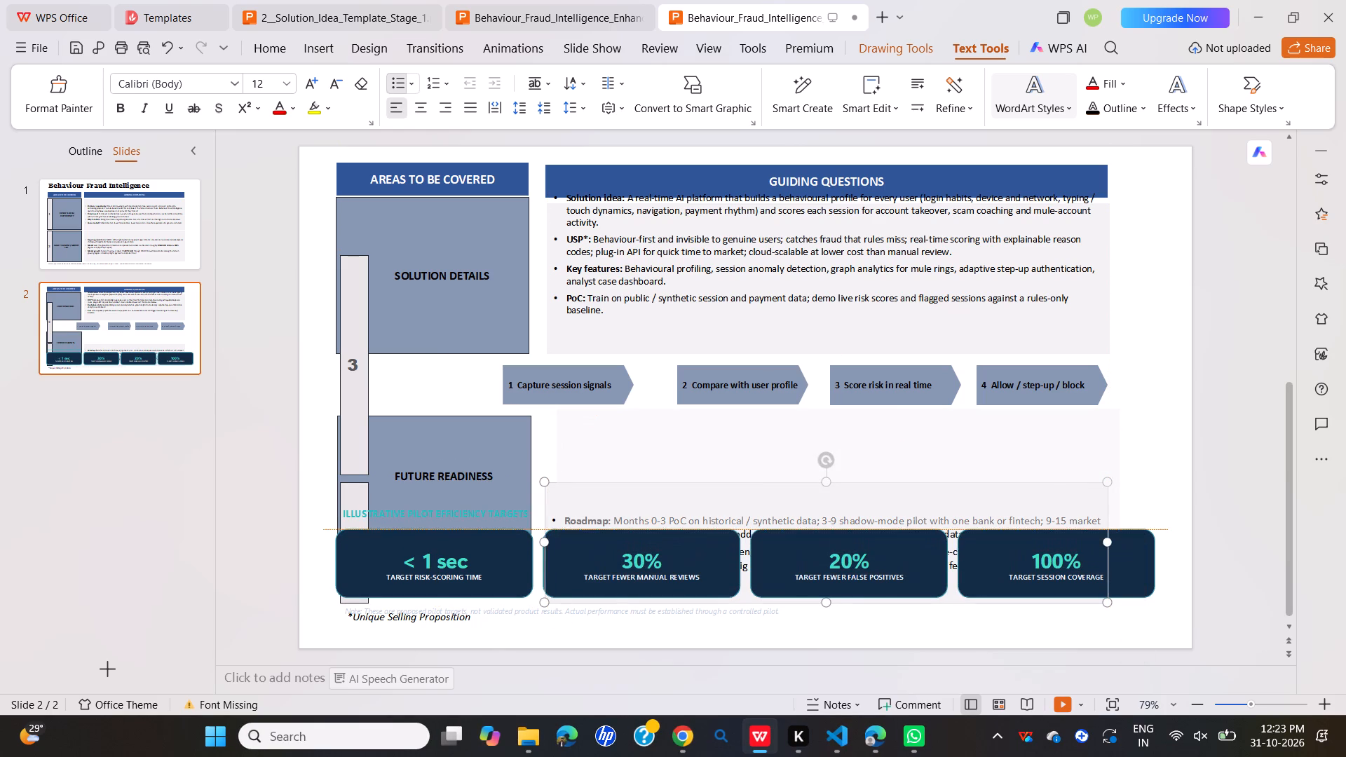
left_click_drag(762, 425, 762, 421)
left_click_drag(441, 459, 444, 444)
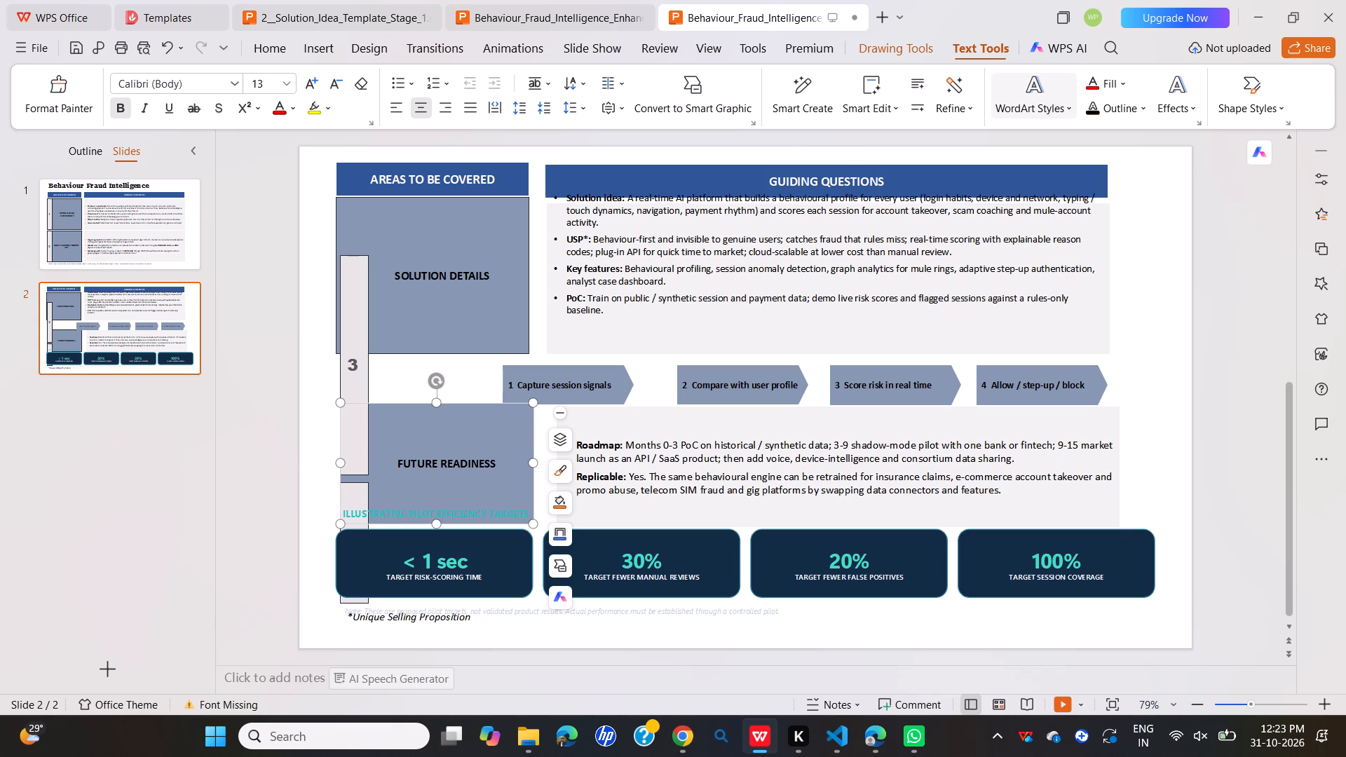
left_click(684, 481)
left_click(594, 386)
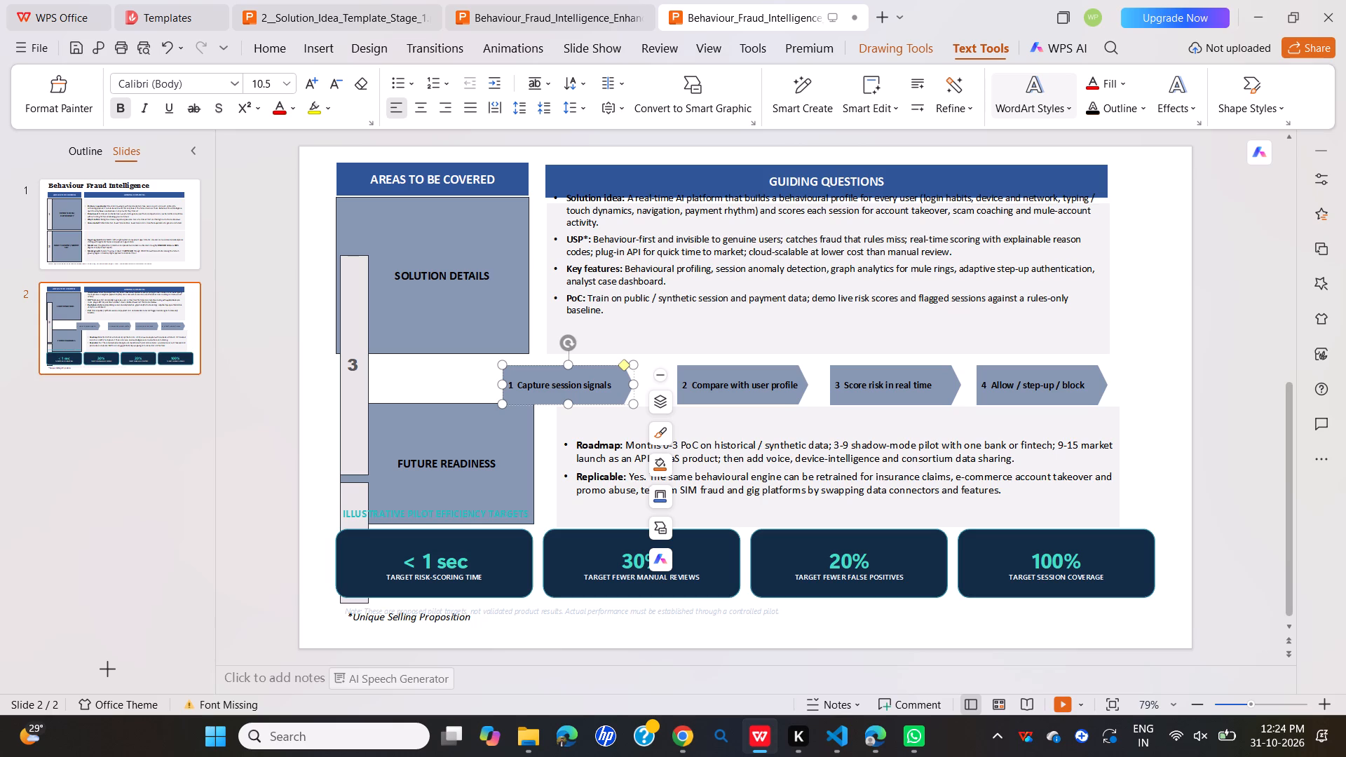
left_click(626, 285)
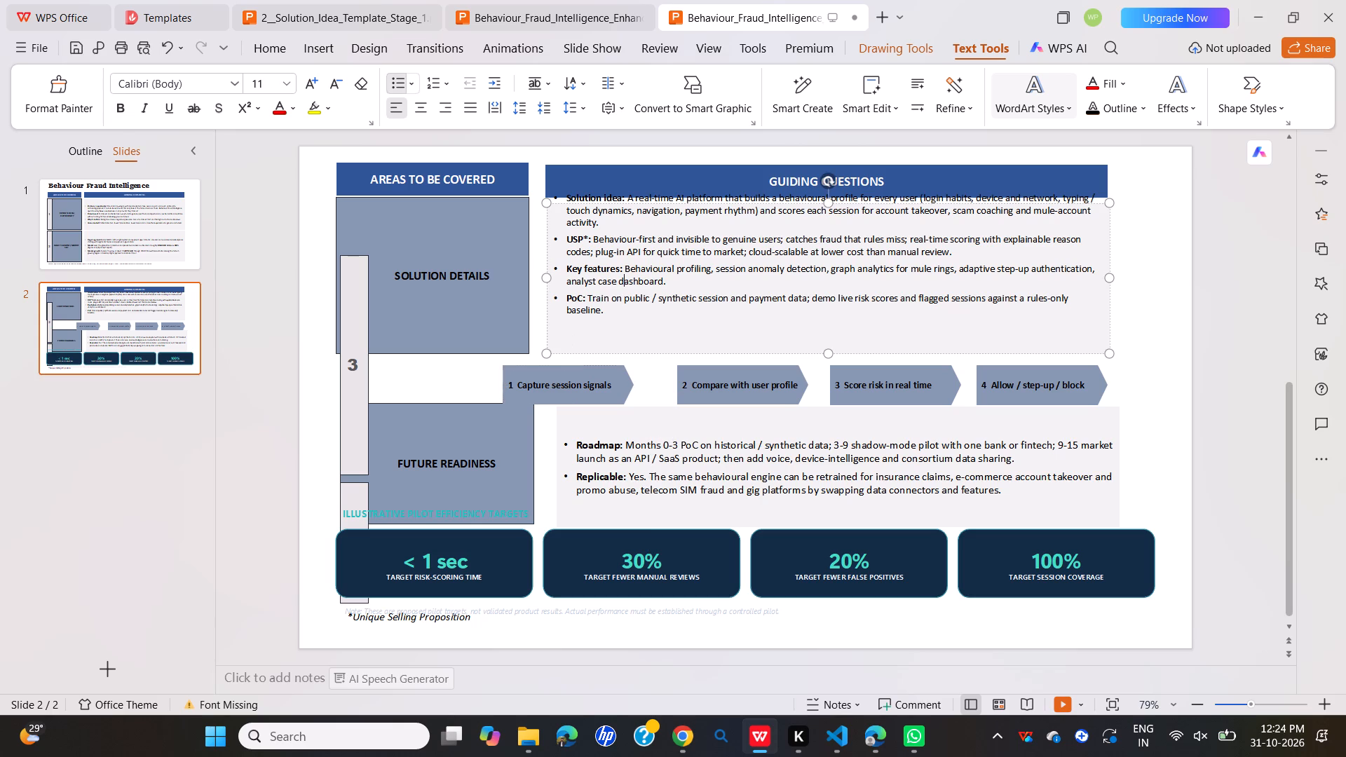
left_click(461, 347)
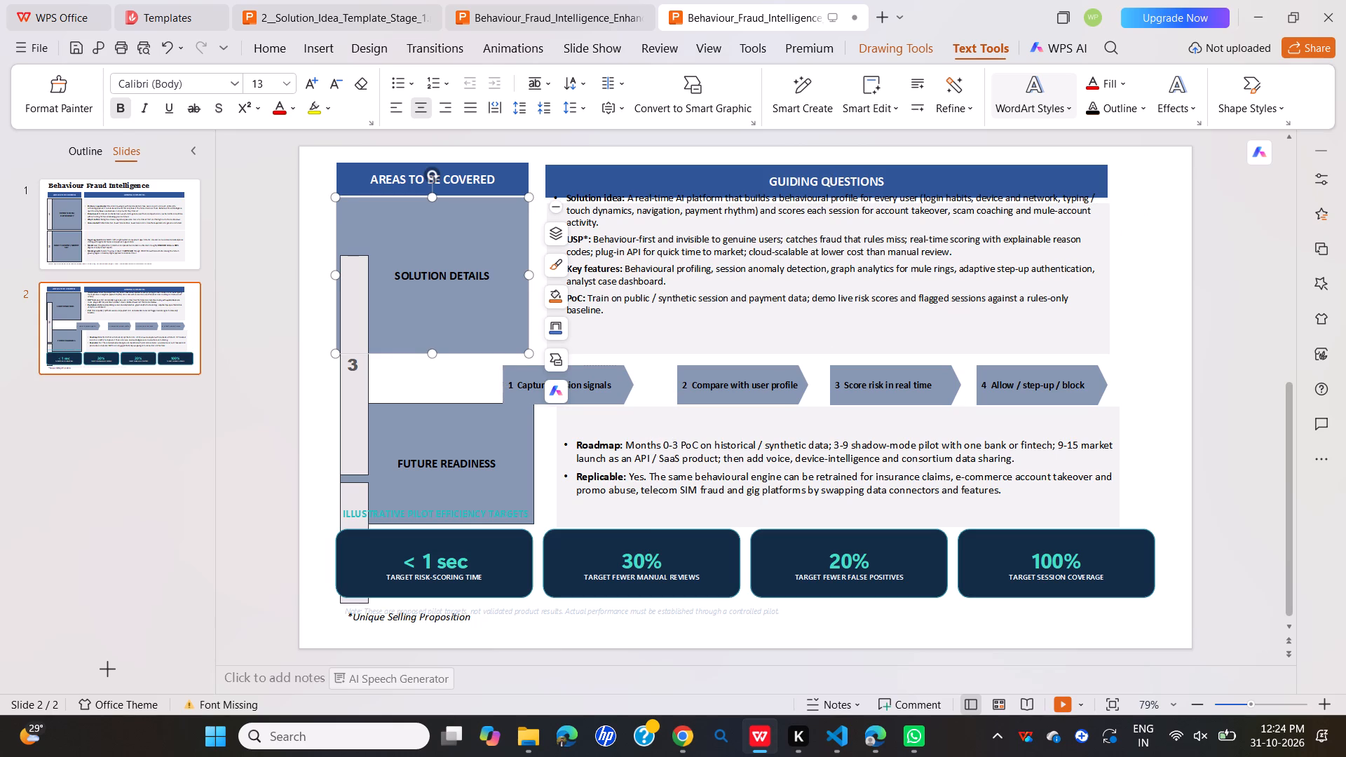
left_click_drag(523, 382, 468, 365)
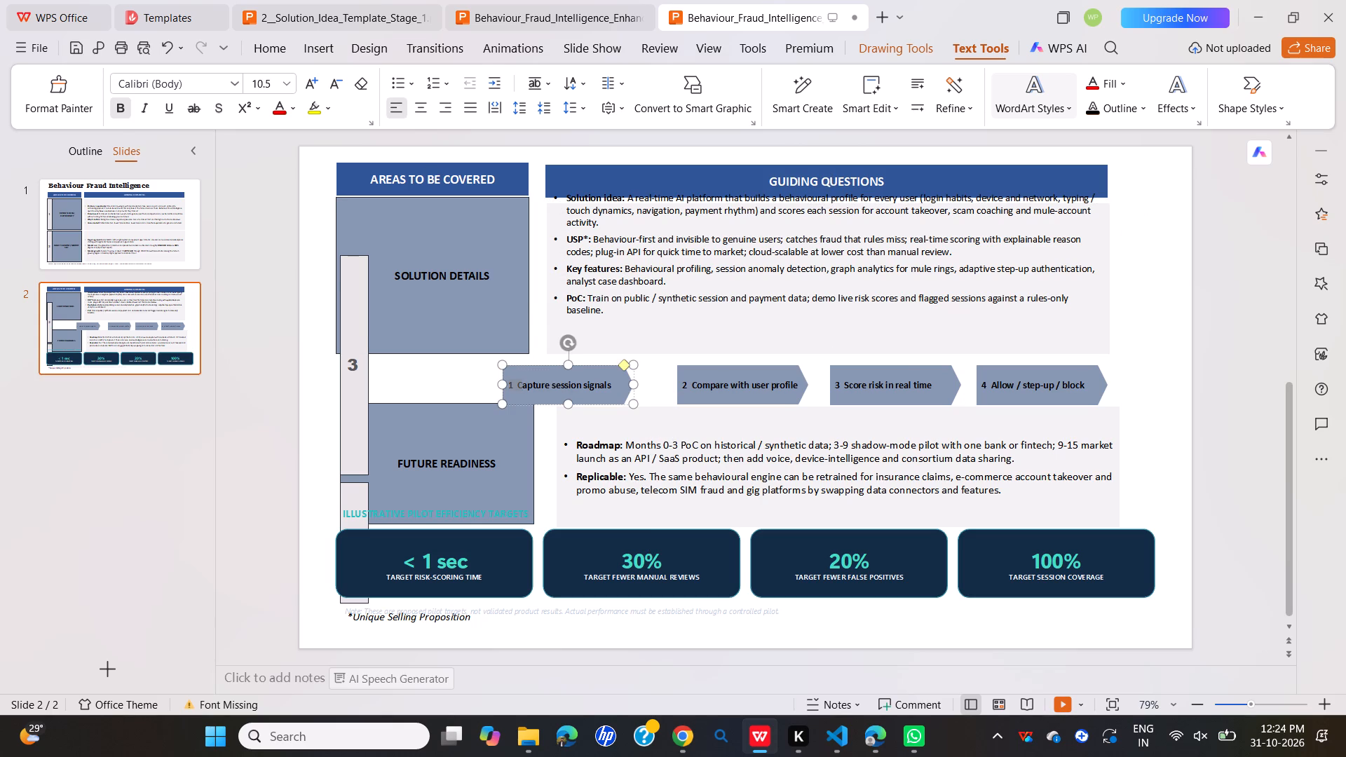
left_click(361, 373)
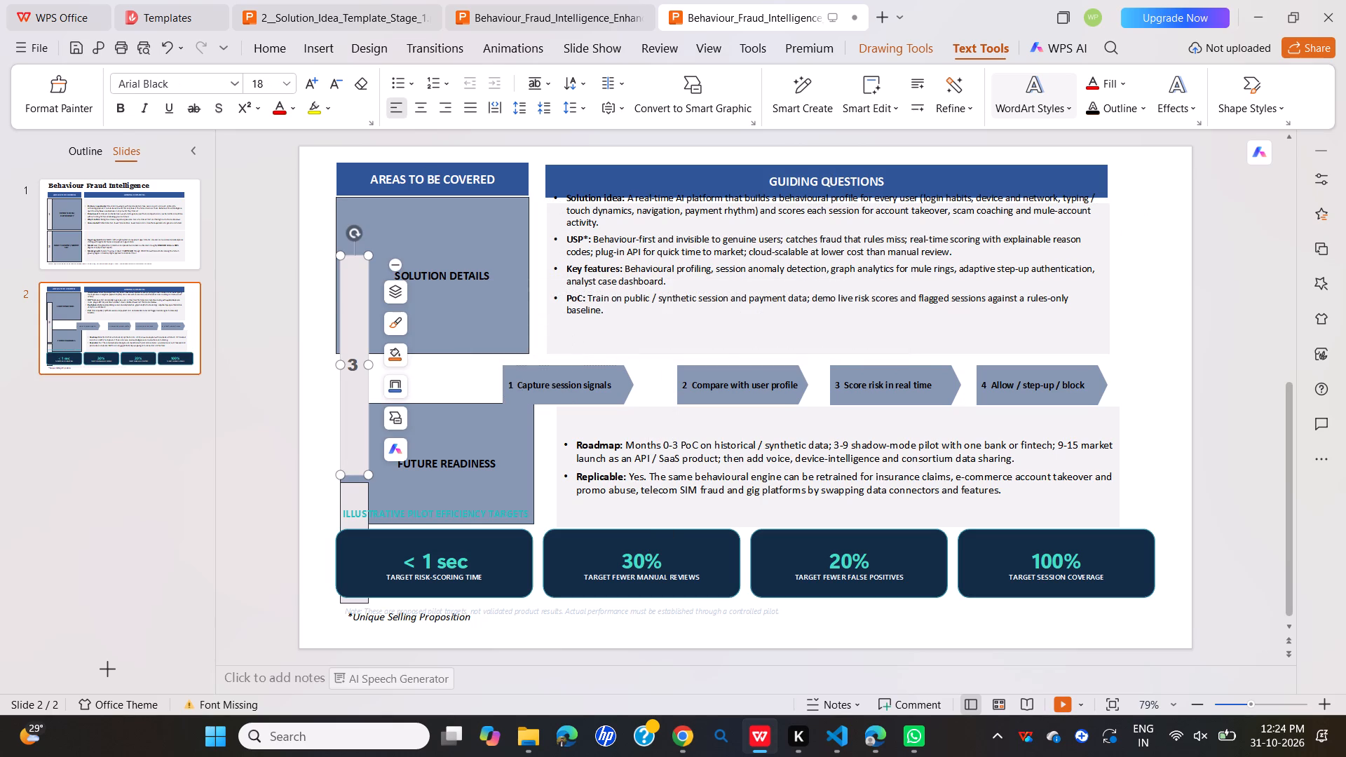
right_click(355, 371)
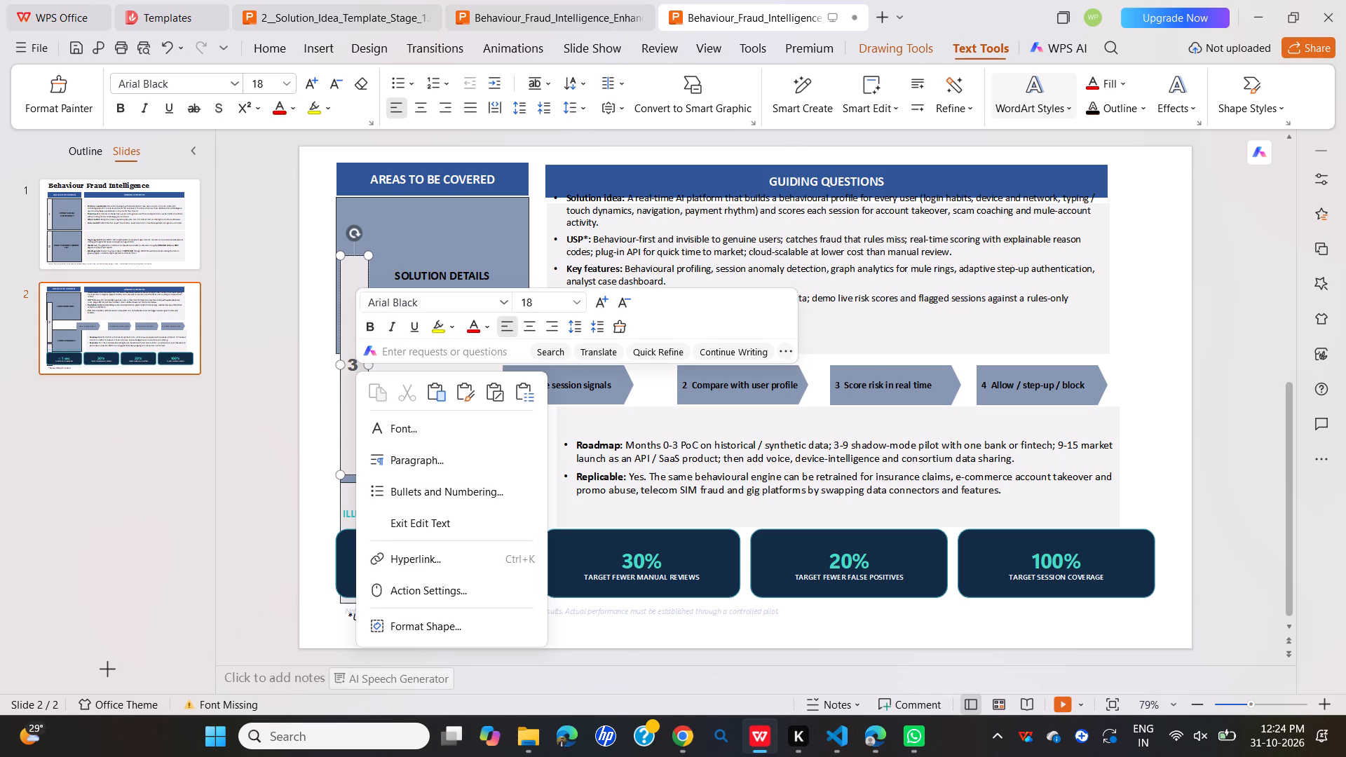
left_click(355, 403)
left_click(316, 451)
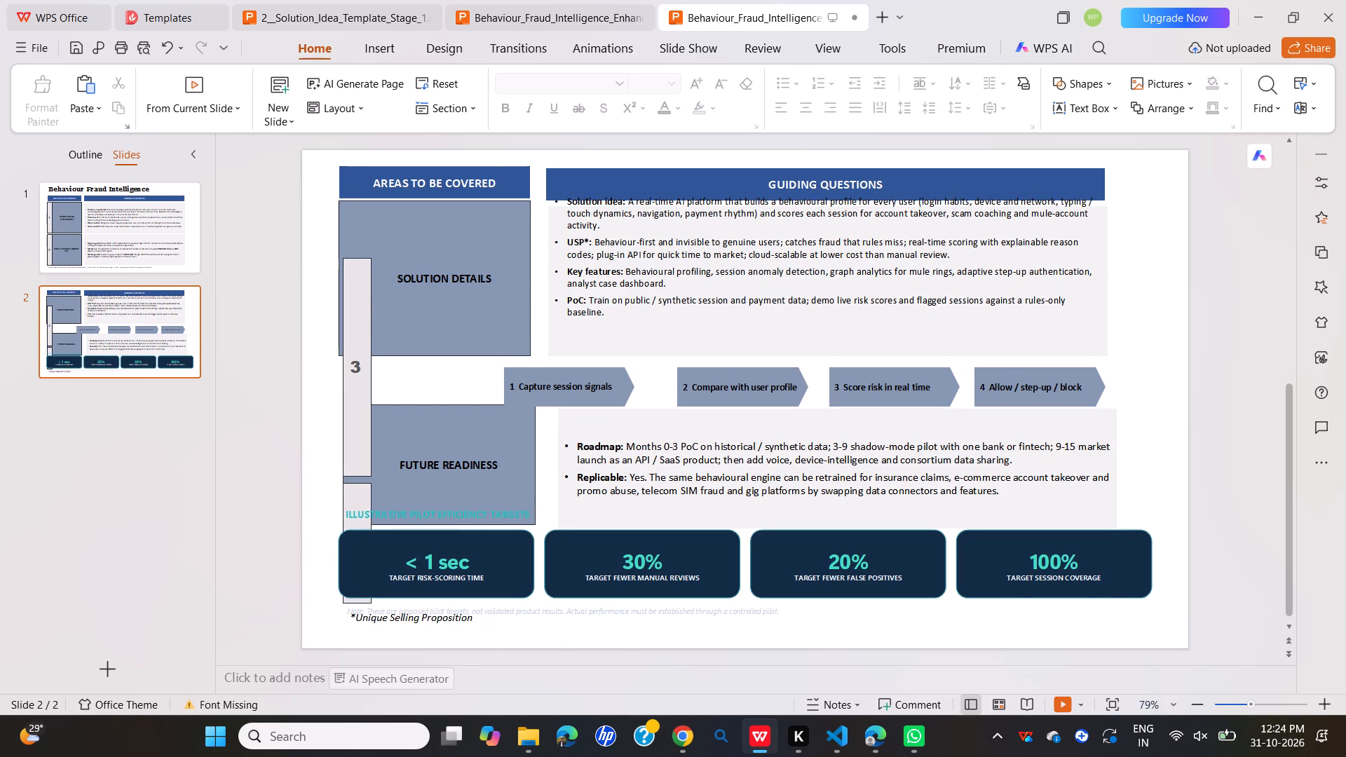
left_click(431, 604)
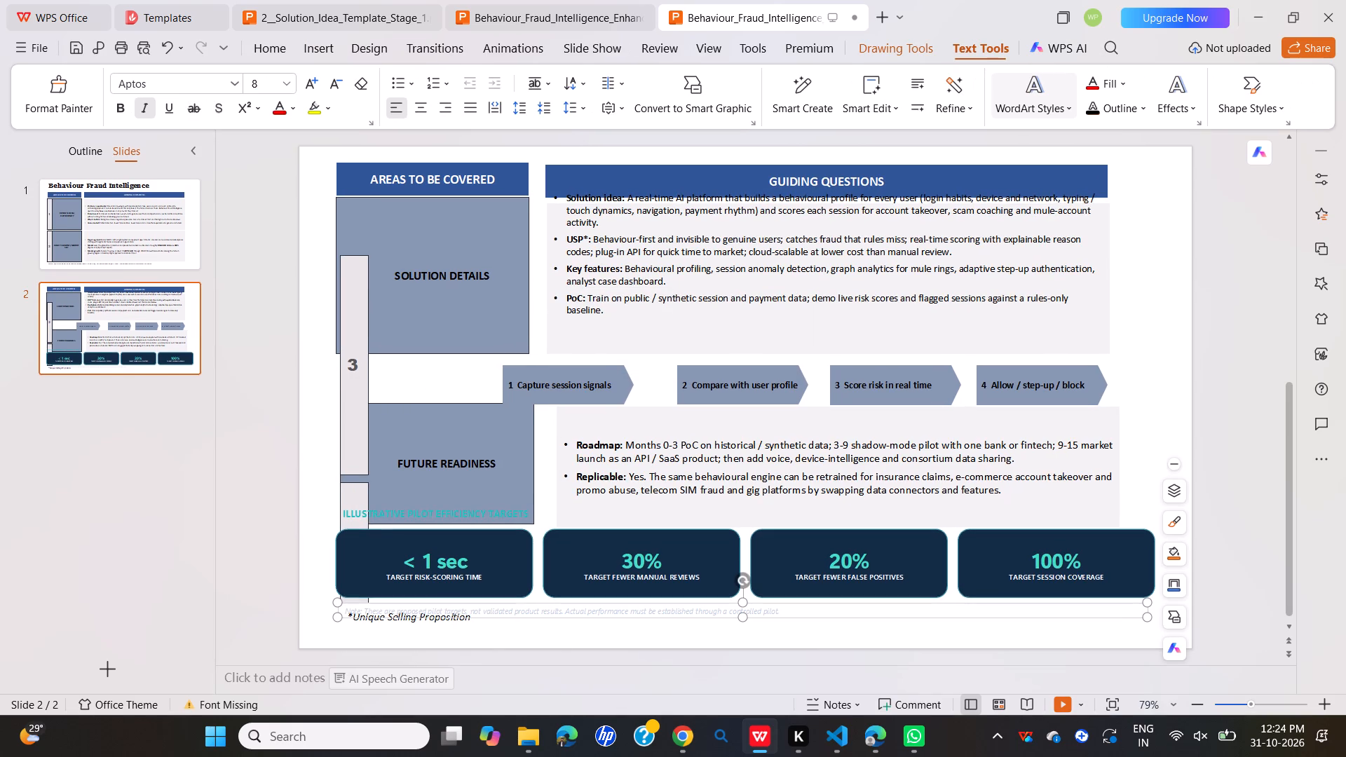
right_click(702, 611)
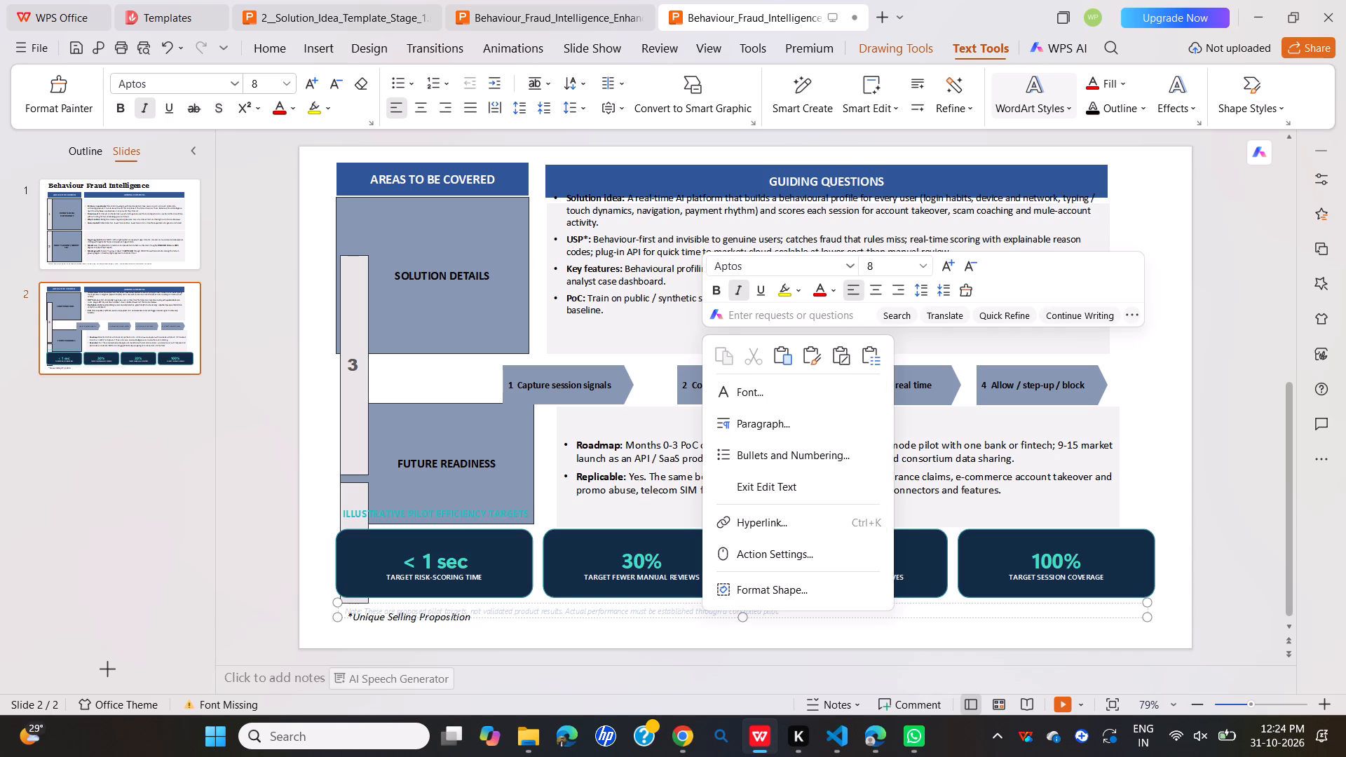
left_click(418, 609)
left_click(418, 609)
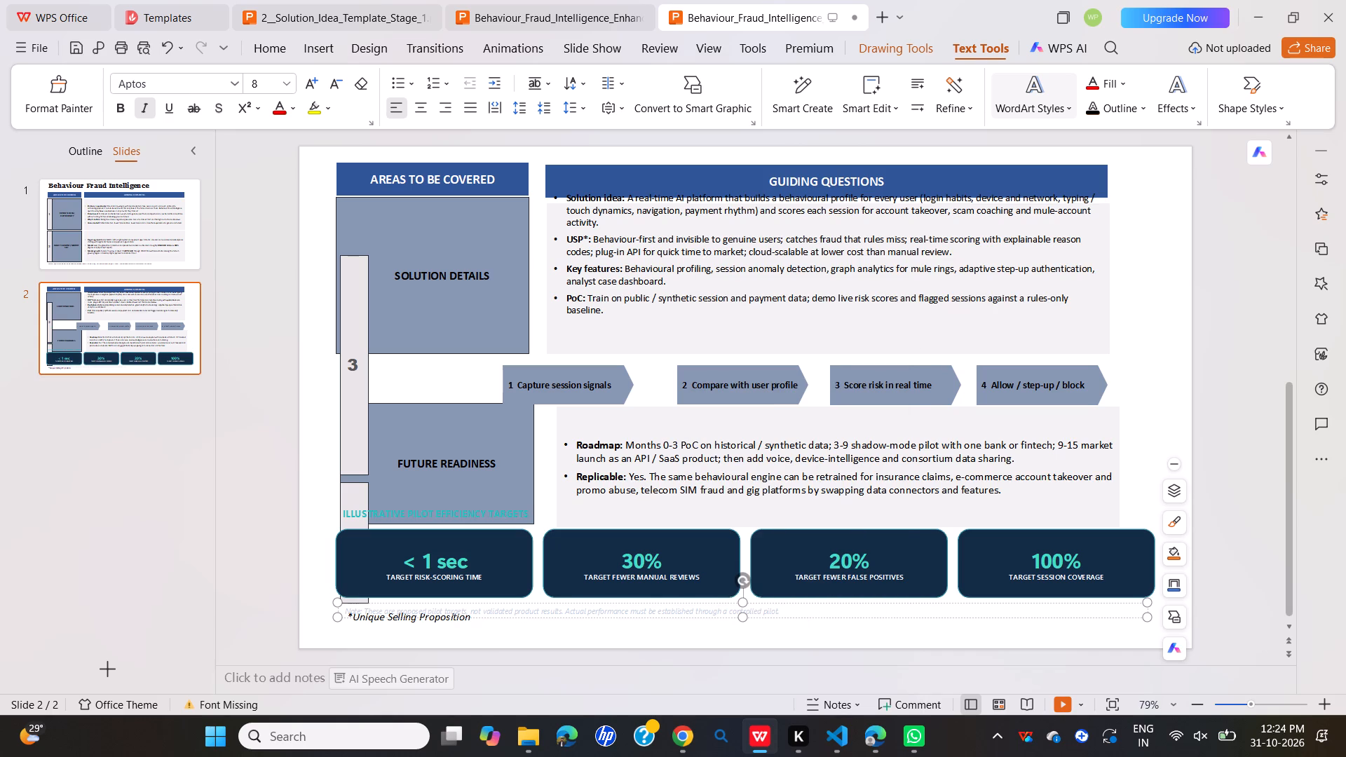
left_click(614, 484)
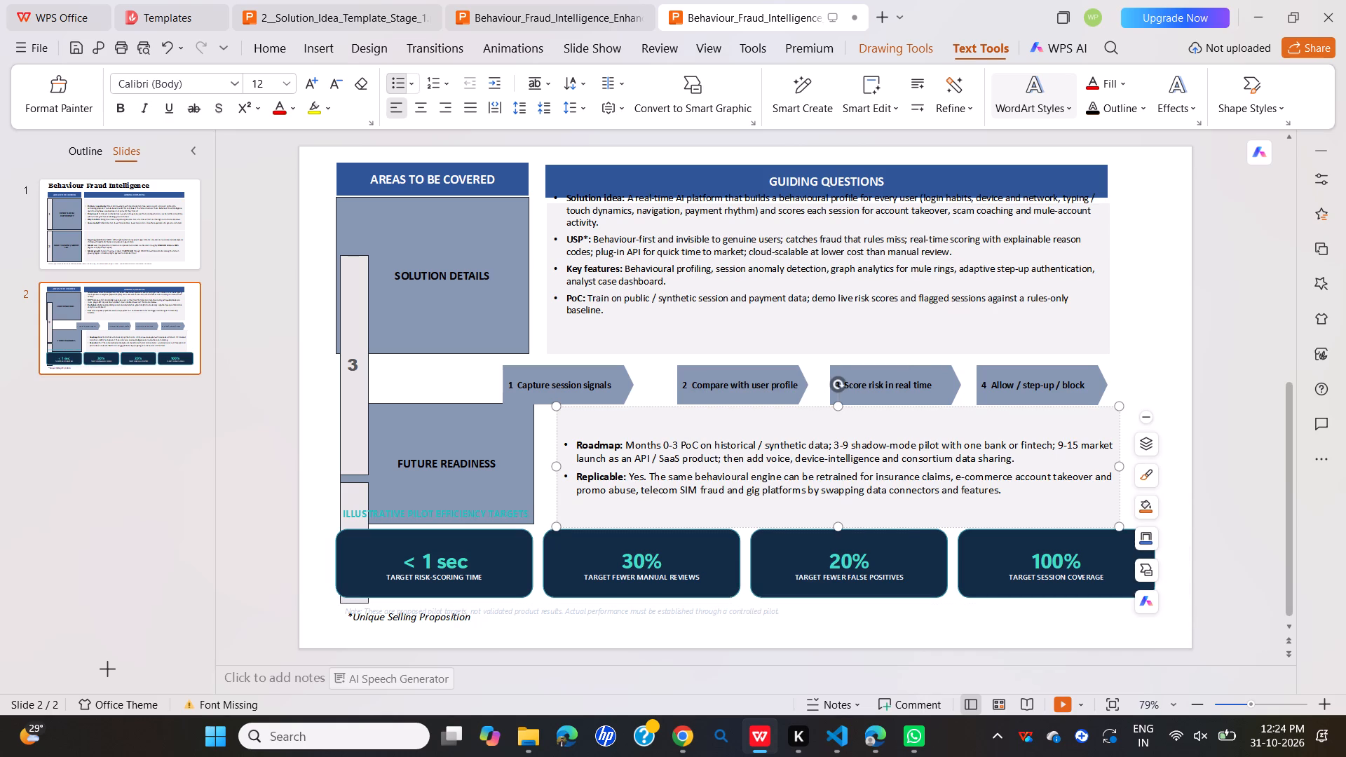
Delete the teal heading text that overlaps the lower edge of the FUTURE READINESS block.
double_click(456, 509)
left_click(456, 509)
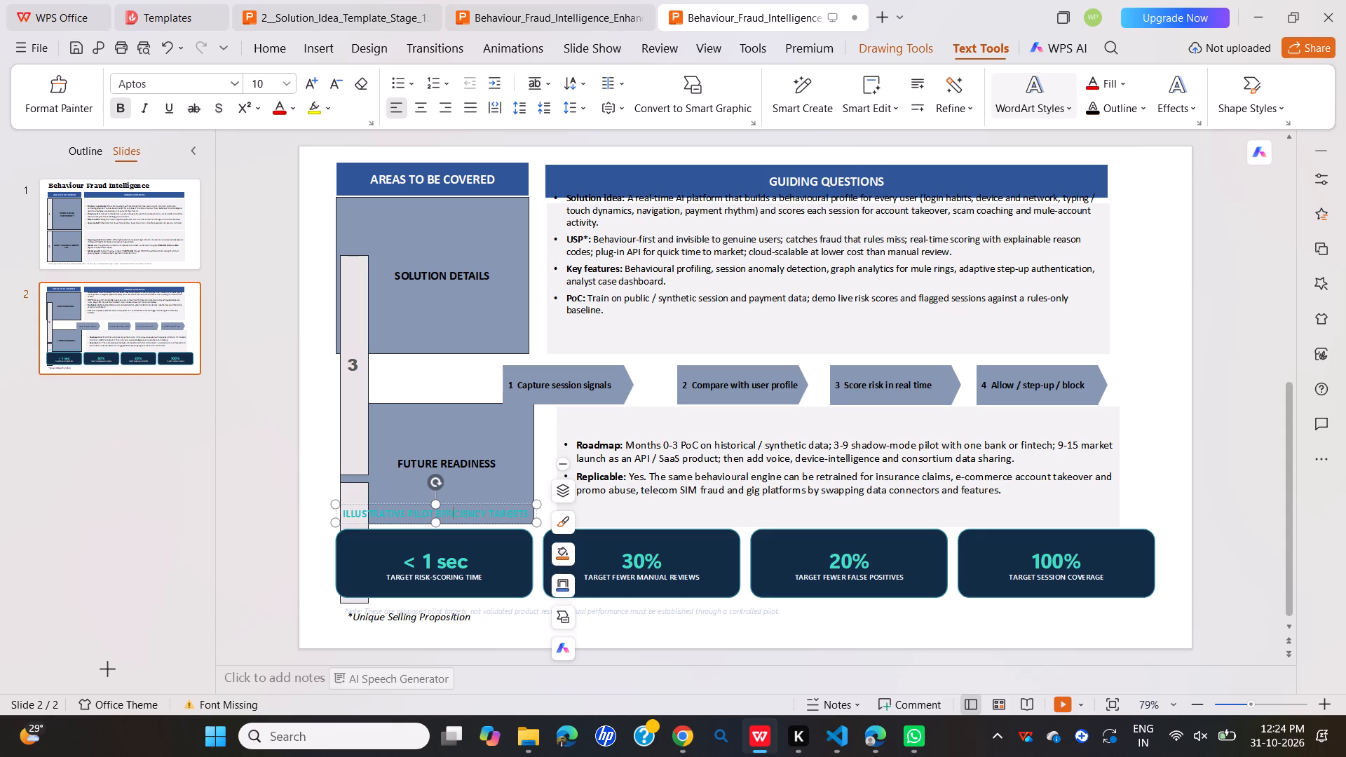
triple_click(364, 516)
key("BackSpace")
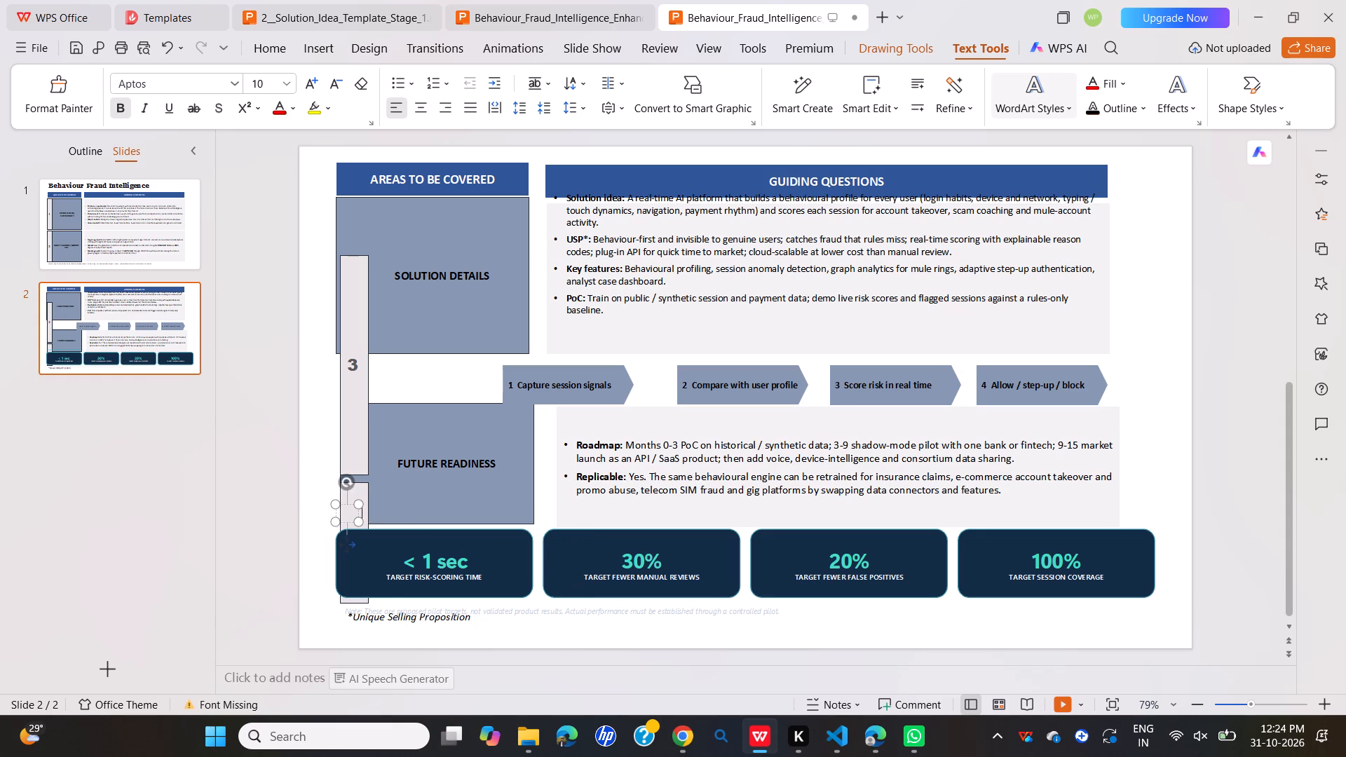
left_click(425, 379)
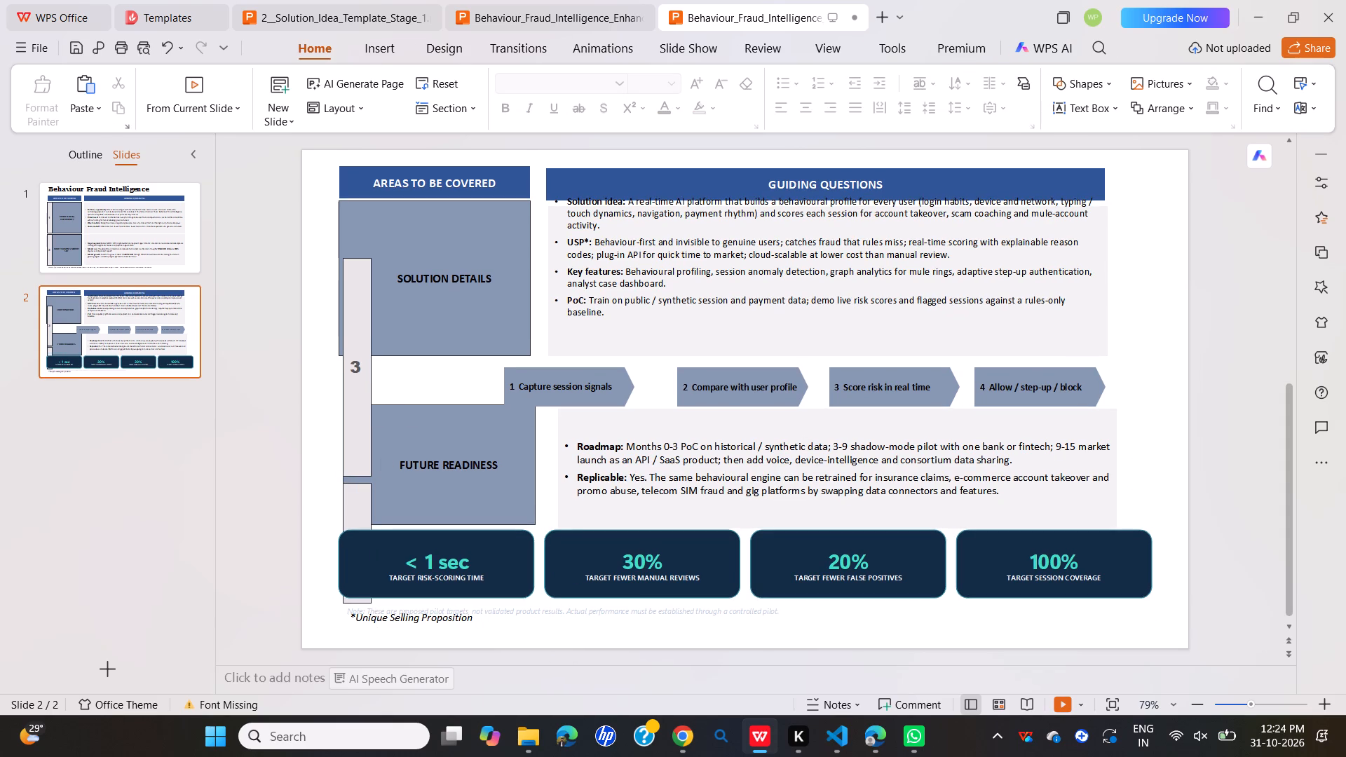
Cut the narrow strip numbered 3 and the narrow strip below it from the slide.
left_click(361, 341)
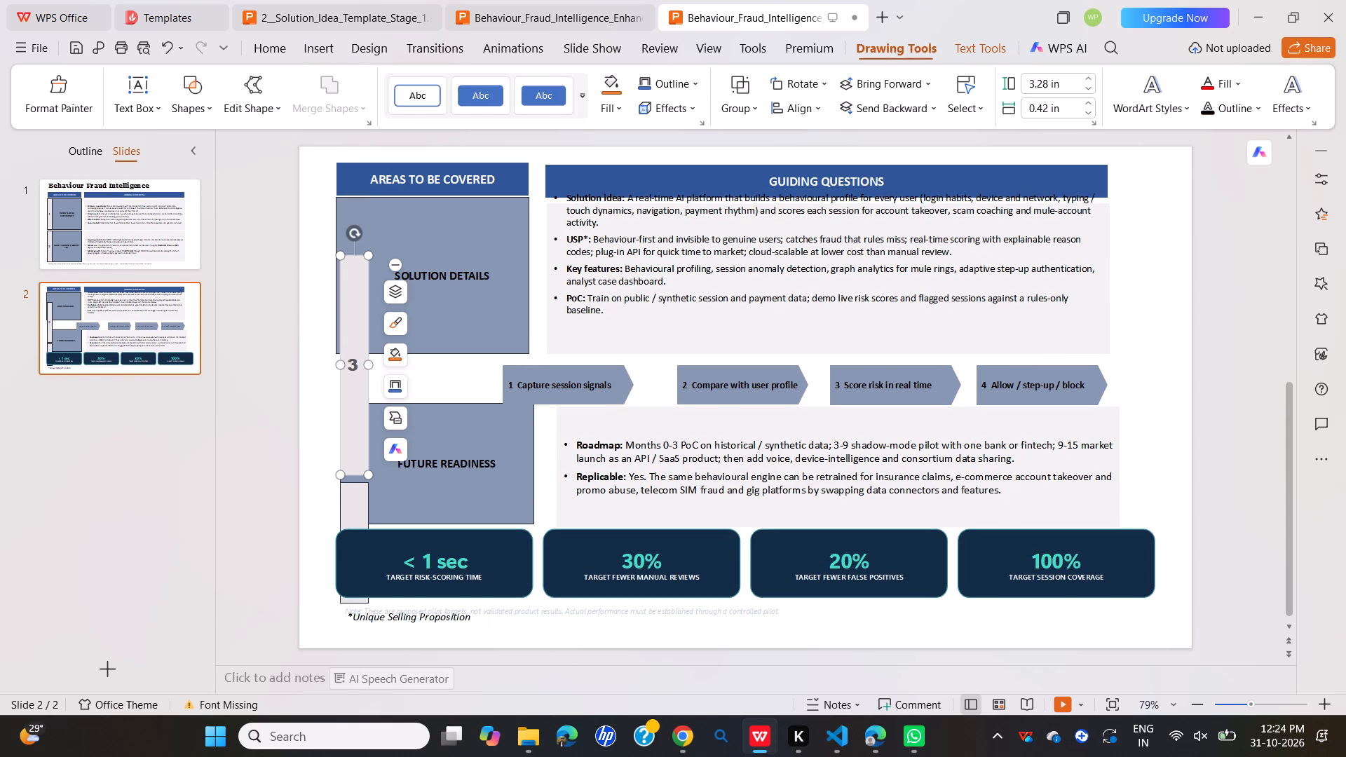
right_click(365, 254)
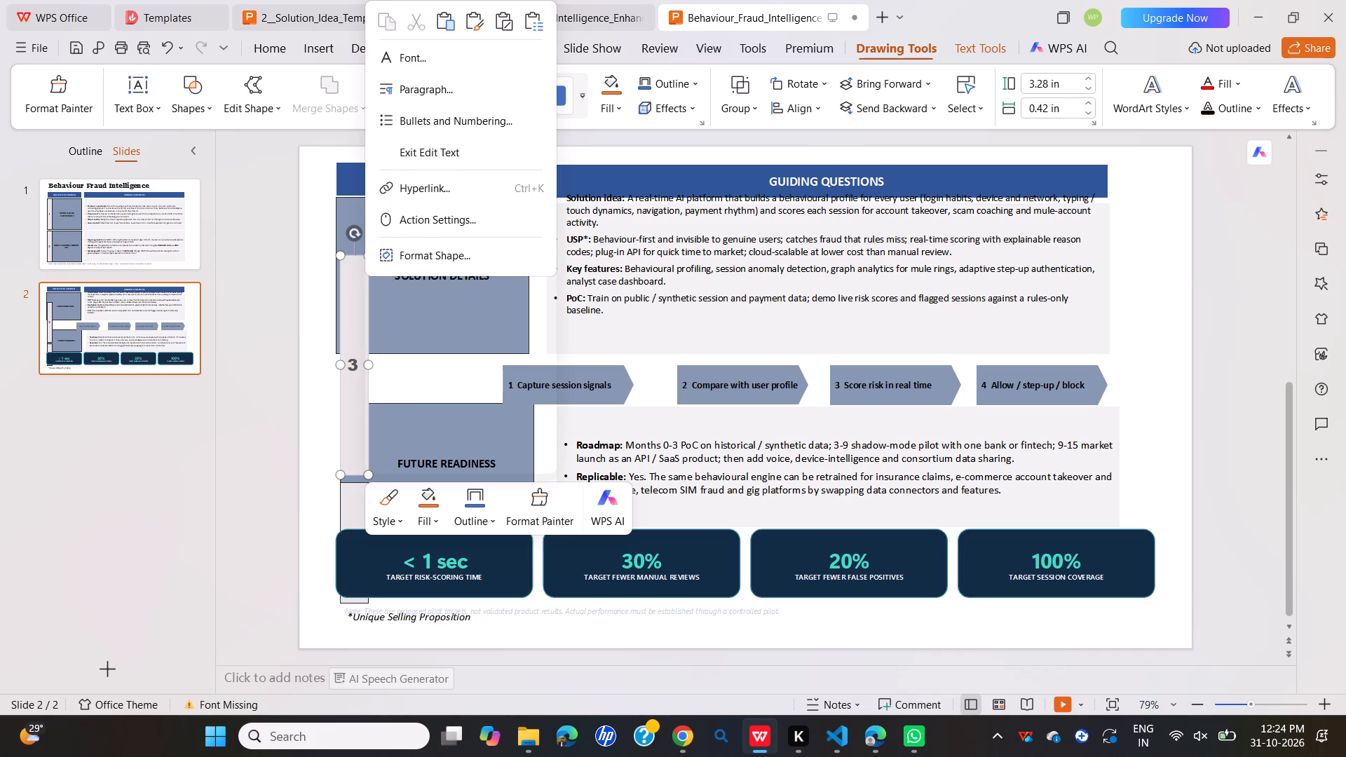
left_click(415, 28)
left_click(357, 484)
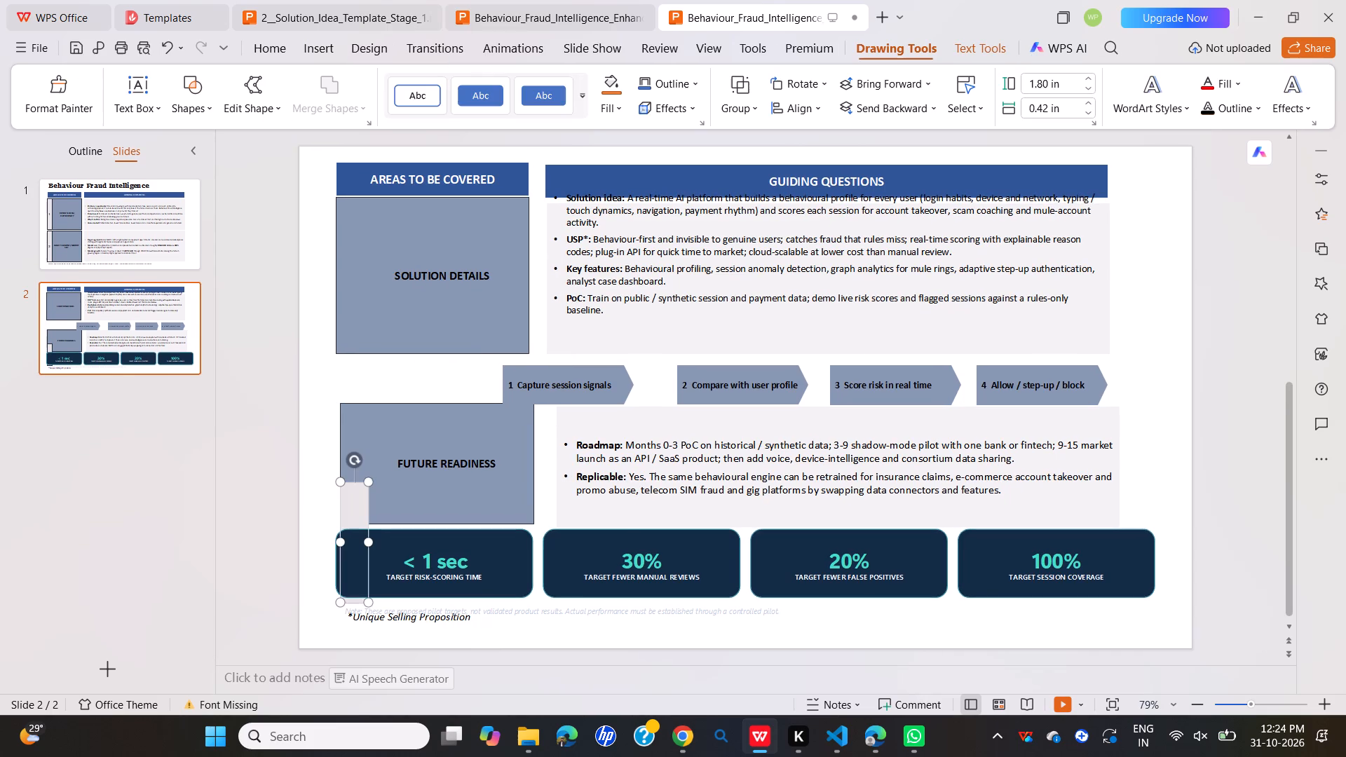
right_click(364, 479)
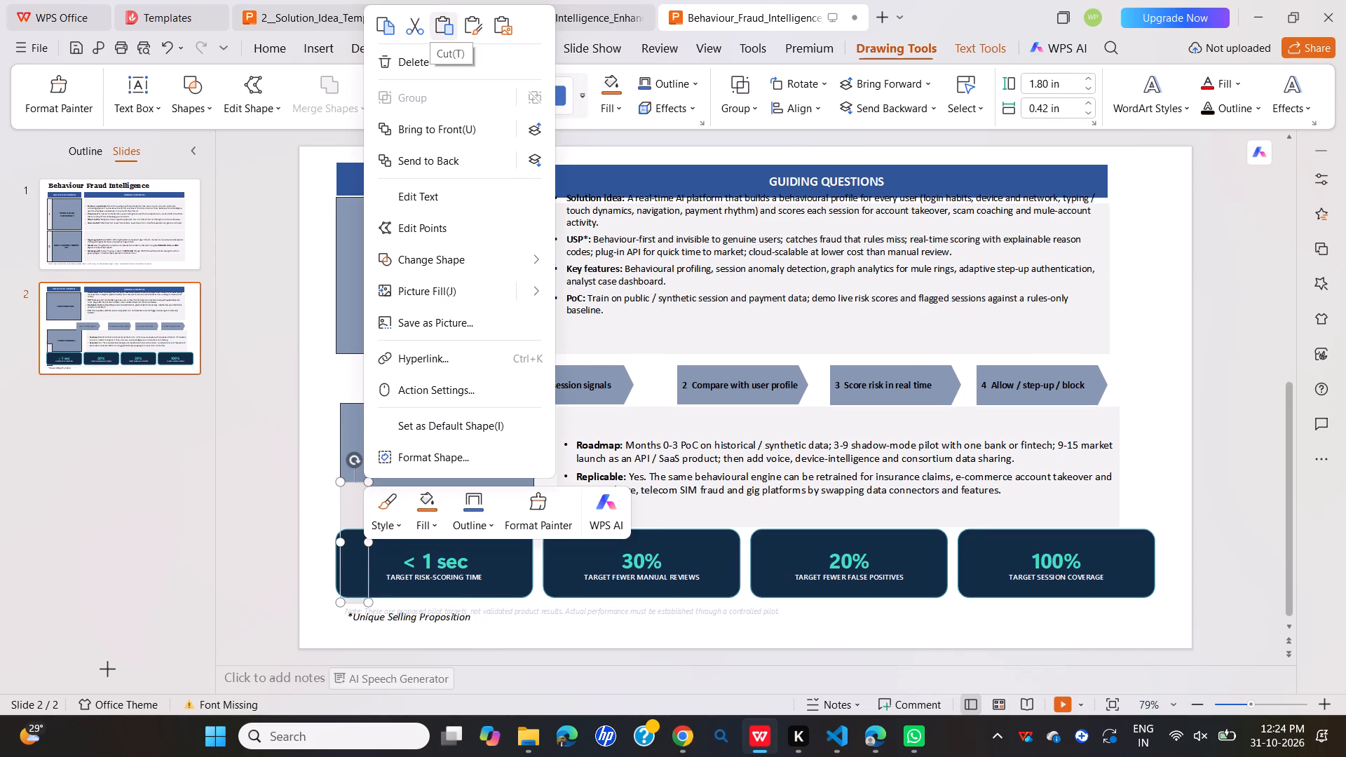
left_click(412, 32)
Move the "1 Capture session signals" arrow between the SOLUTION DETAILS and FUTURE READINESS blocks and stretch it to about the blocks' width.
left_click_drag(519, 384, 437, 378)
left_click(536, 385)
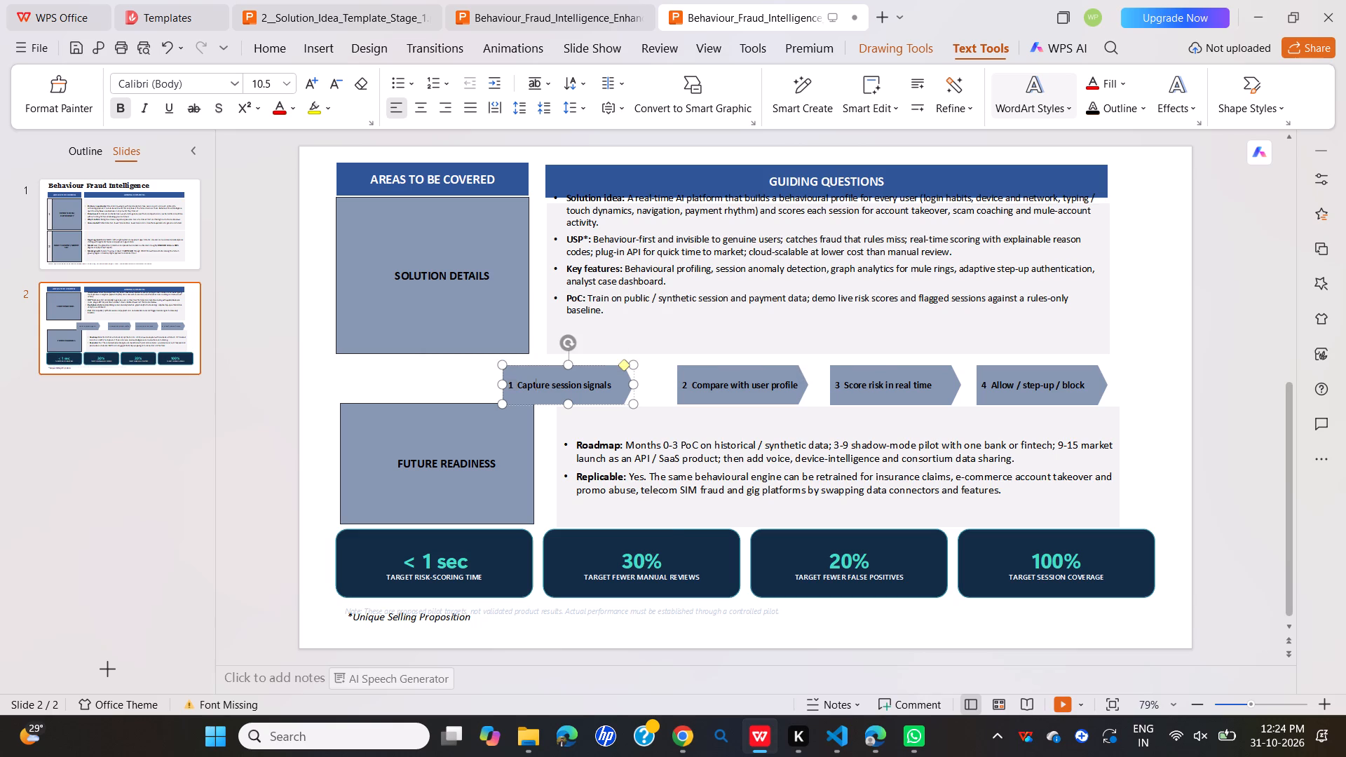
left_click_drag(585, 368, 458, 365)
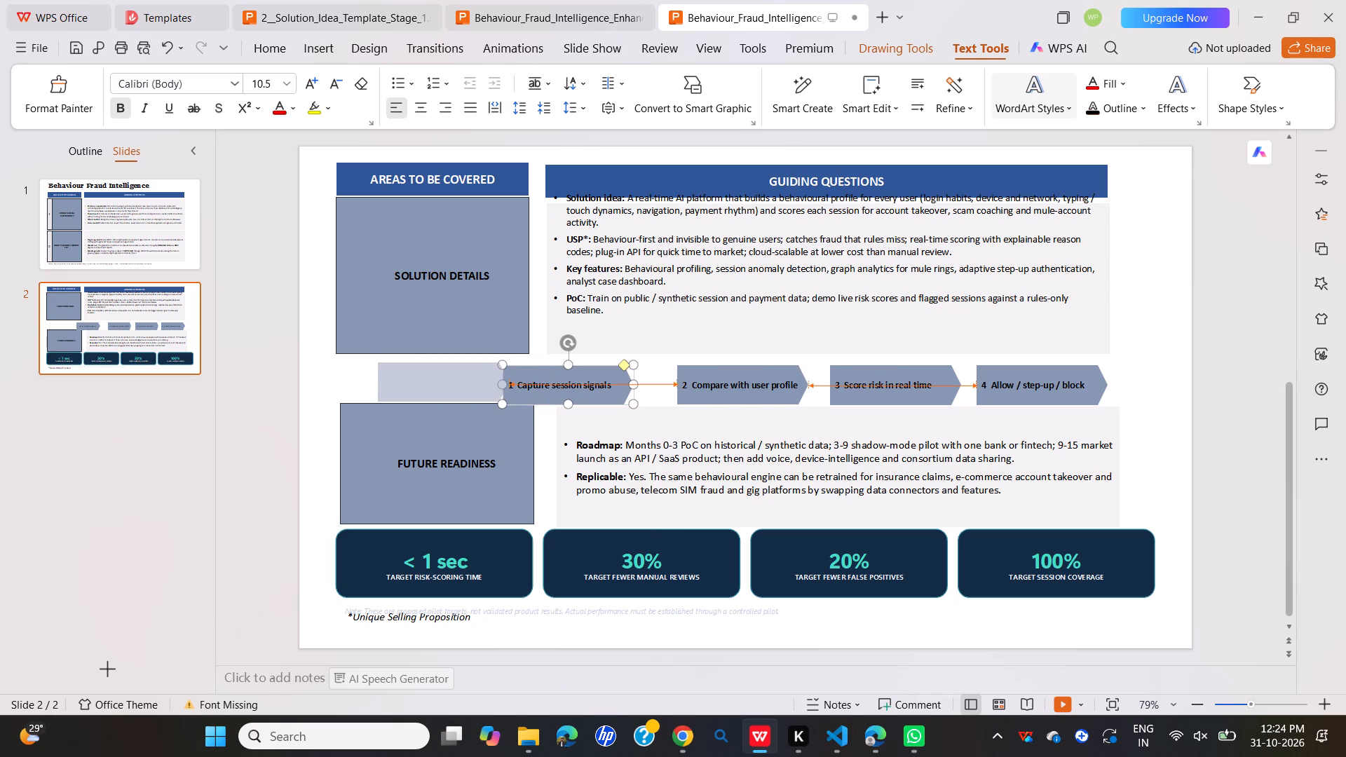
left_click_drag(458, 365, 443, 362)
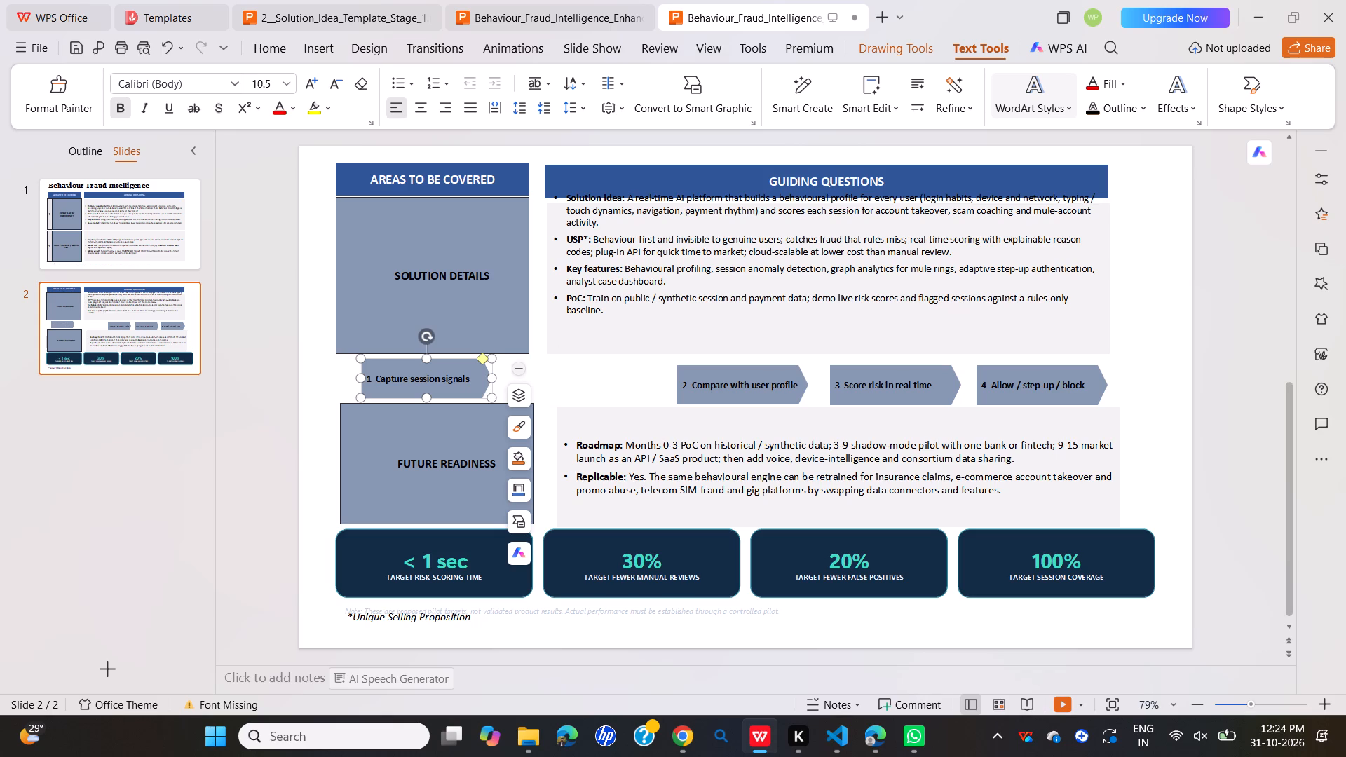
left_click(435, 374)
left_click_drag(362, 377, 344, 376)
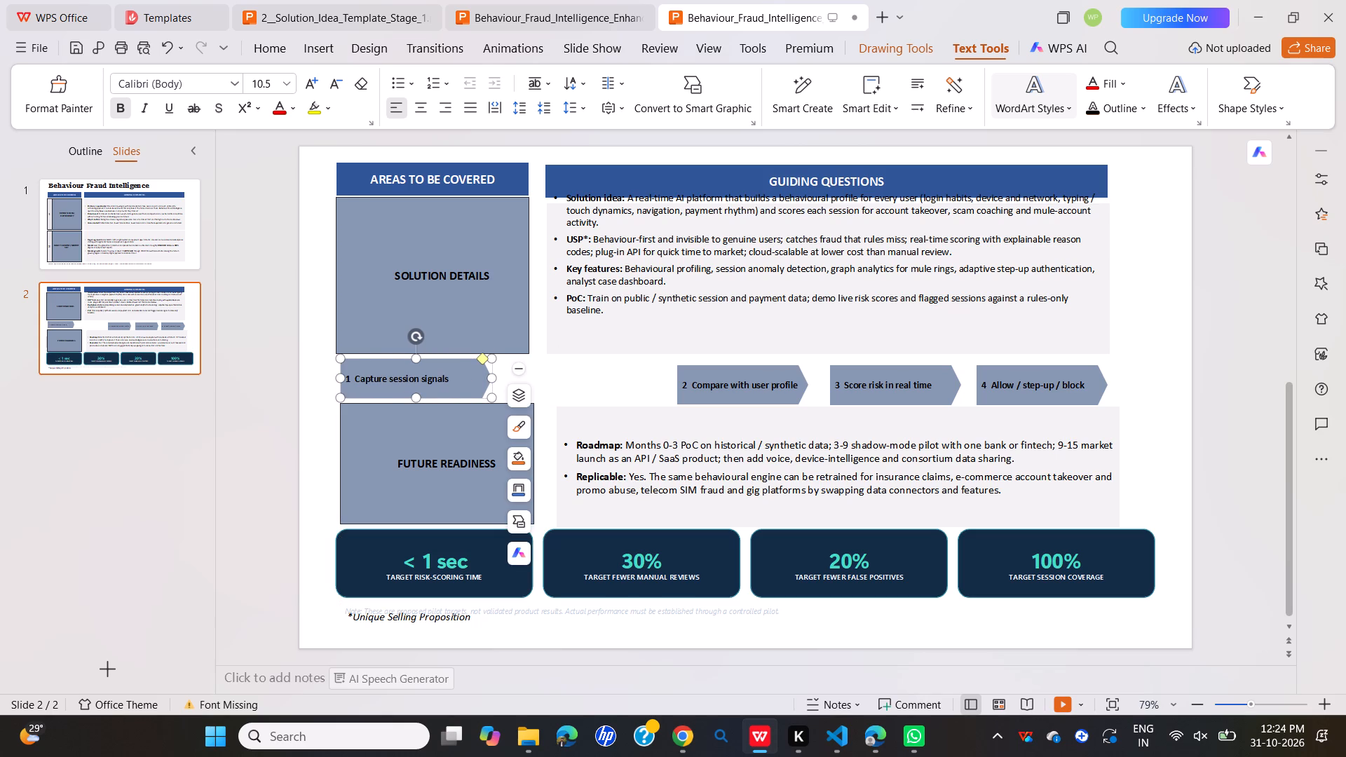
left_click_drag(493, 378, 538, 378)
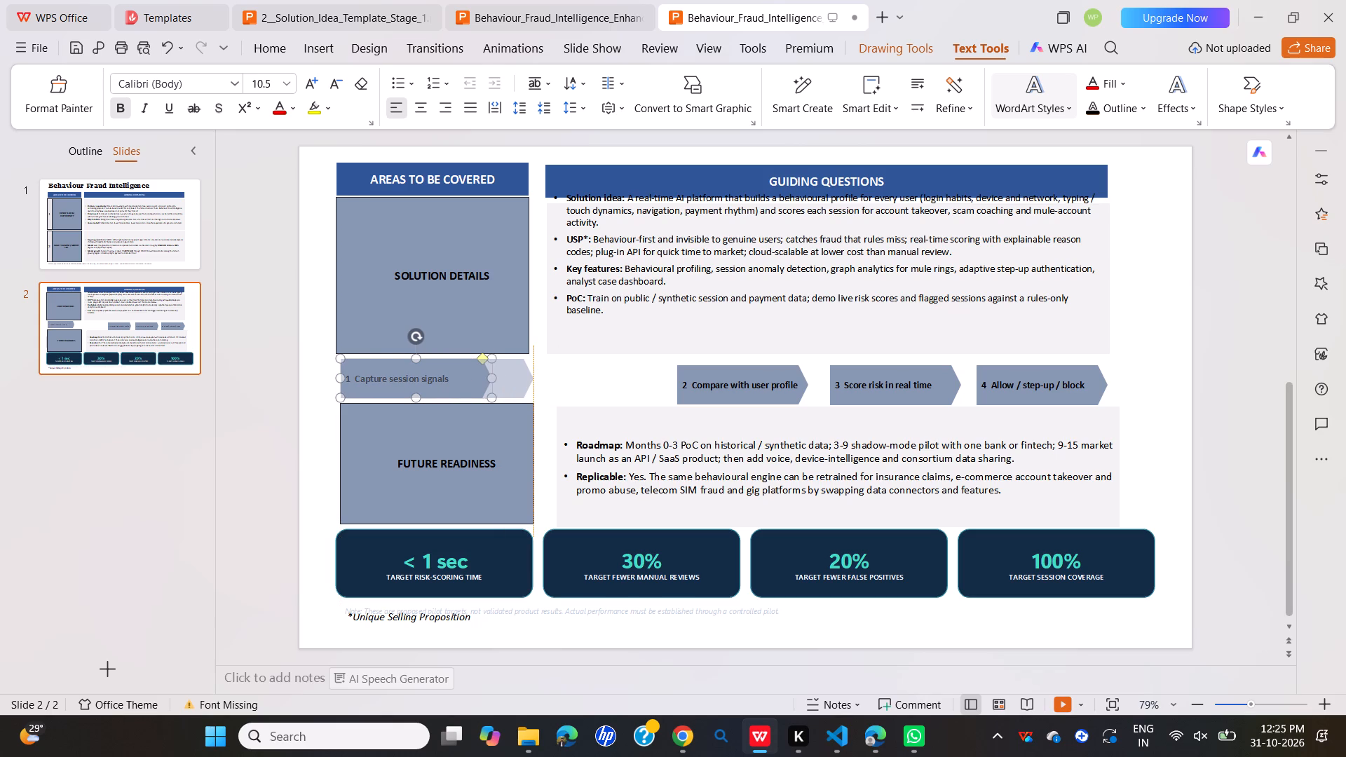
left_click_drag(538, 378, 539, 378)
Move the "2 Compare with user profile" arrow beside arrow 1, flush with the Roadmap text box's near edge, and widen it to about 2.90 in.
left_click(714, 384)
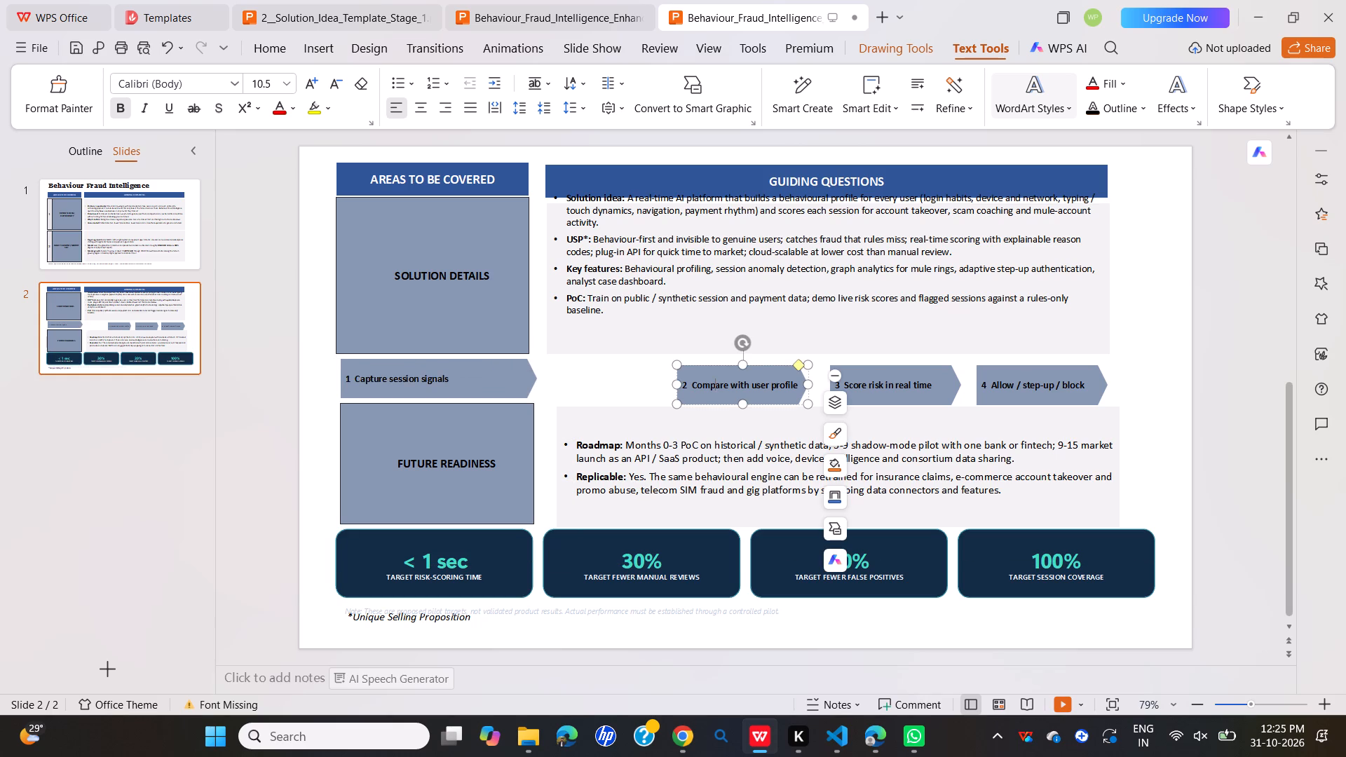
left_click_drag(707, 386, 601, 376)
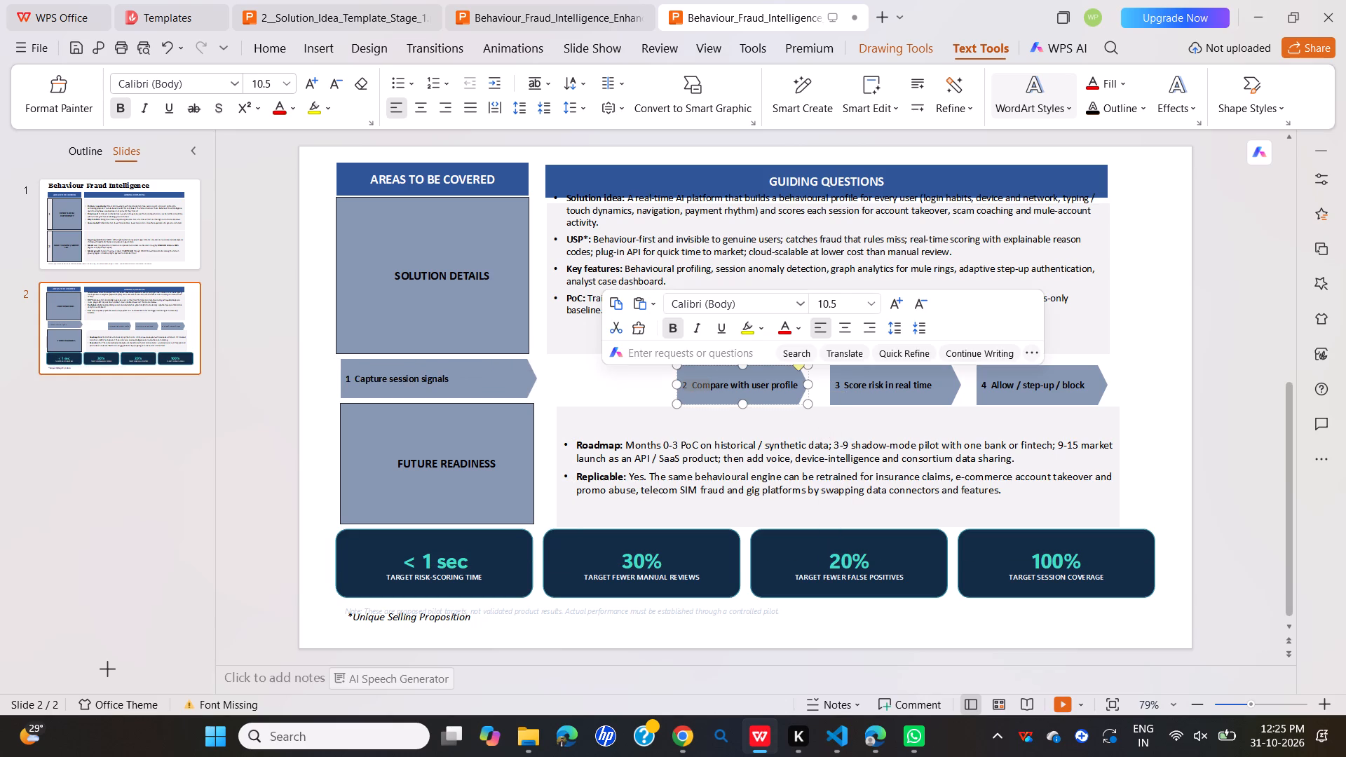
left_click(718, 379)
left_click(642, 381)
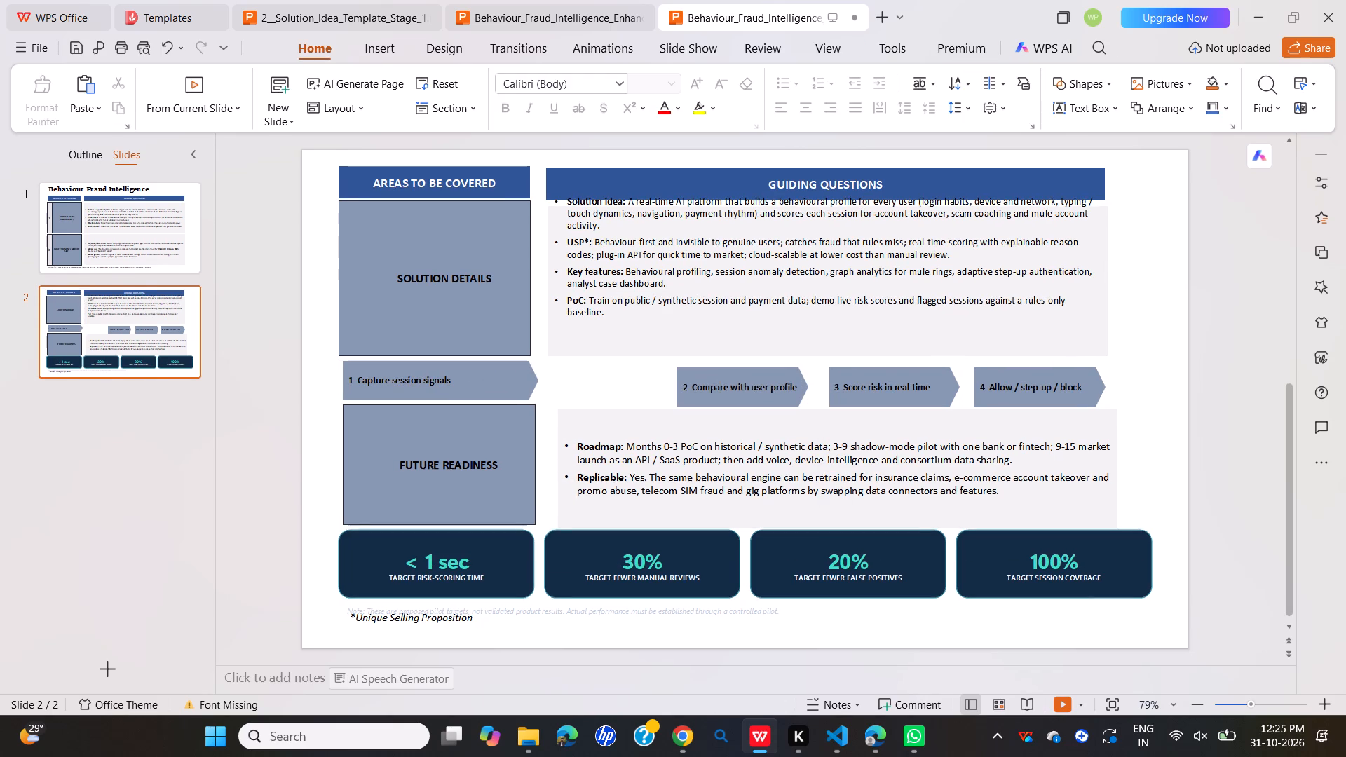
left_click_drag(716, 380, 604, 376)
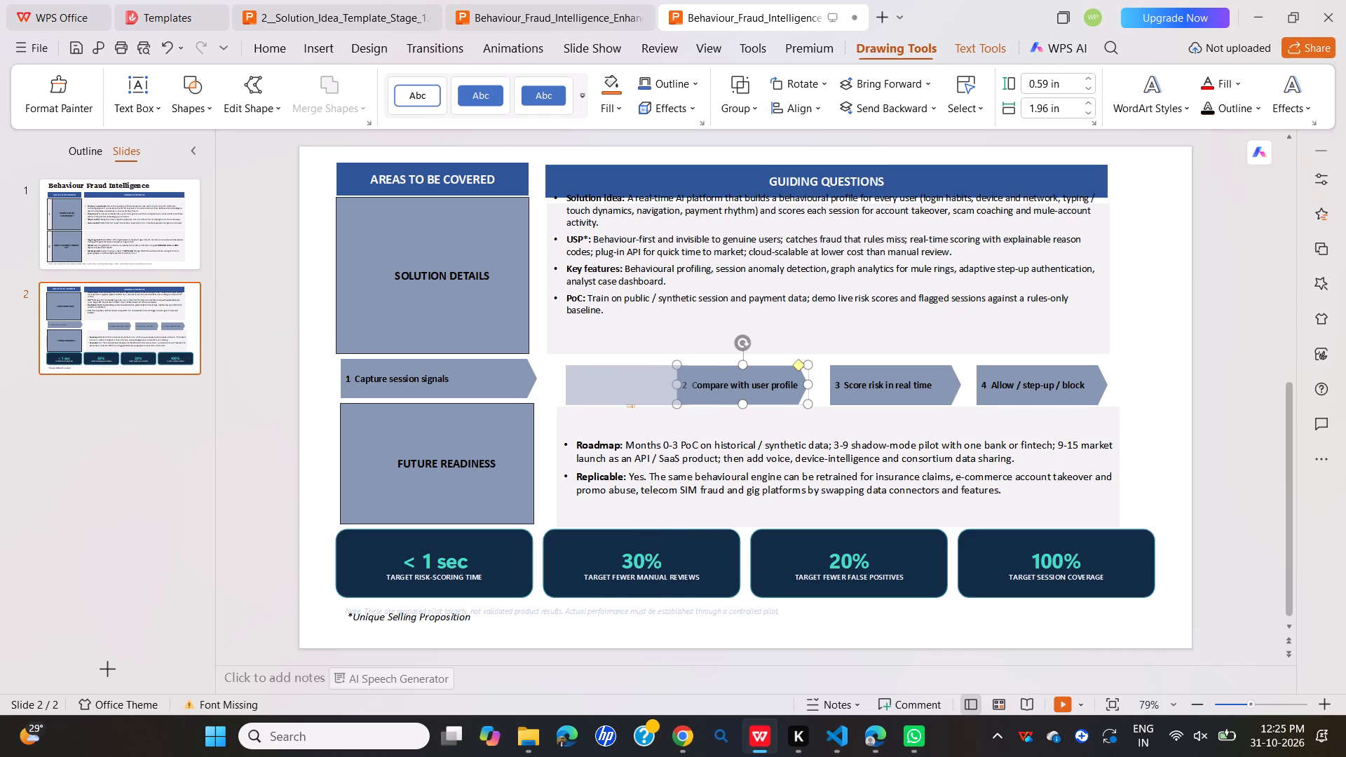
left_click_drag(604, 376, 595, 371)
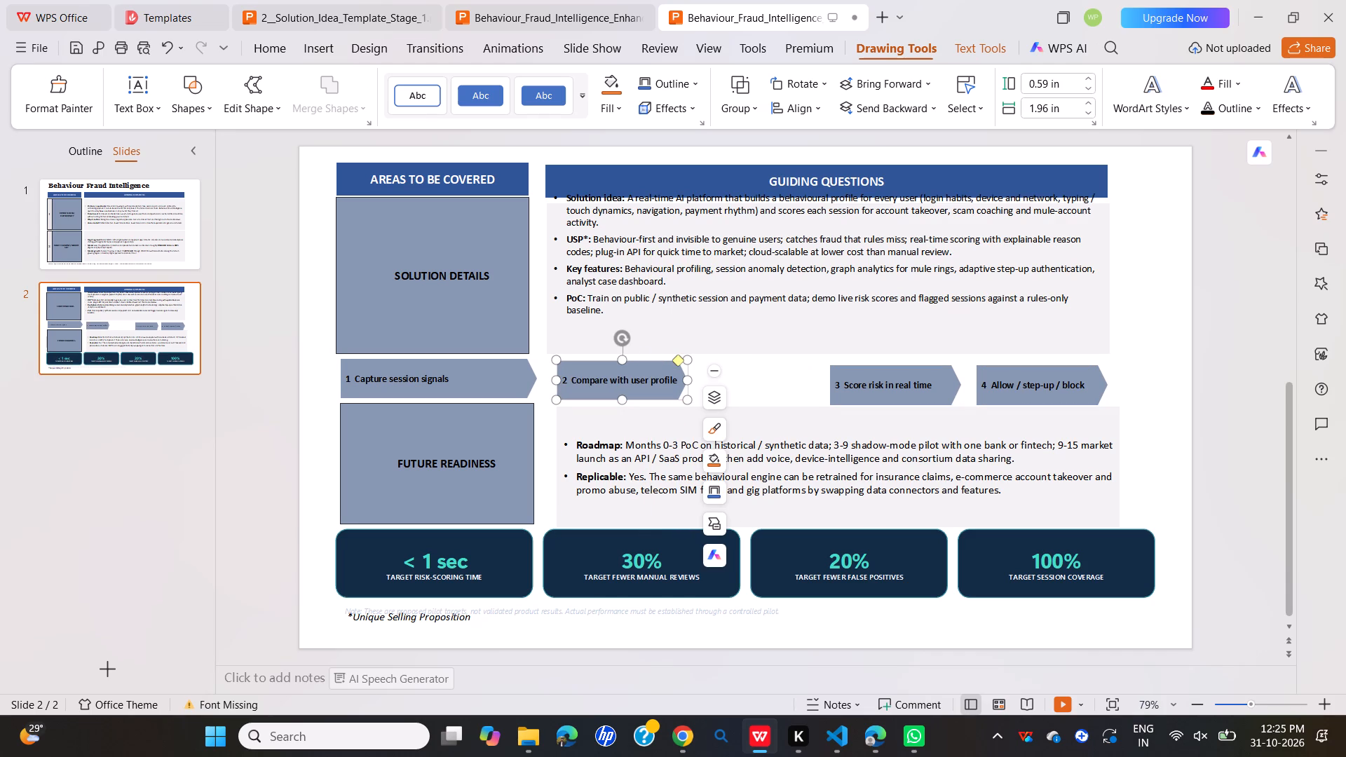
left_click_drag(688, 378, 716, 375)
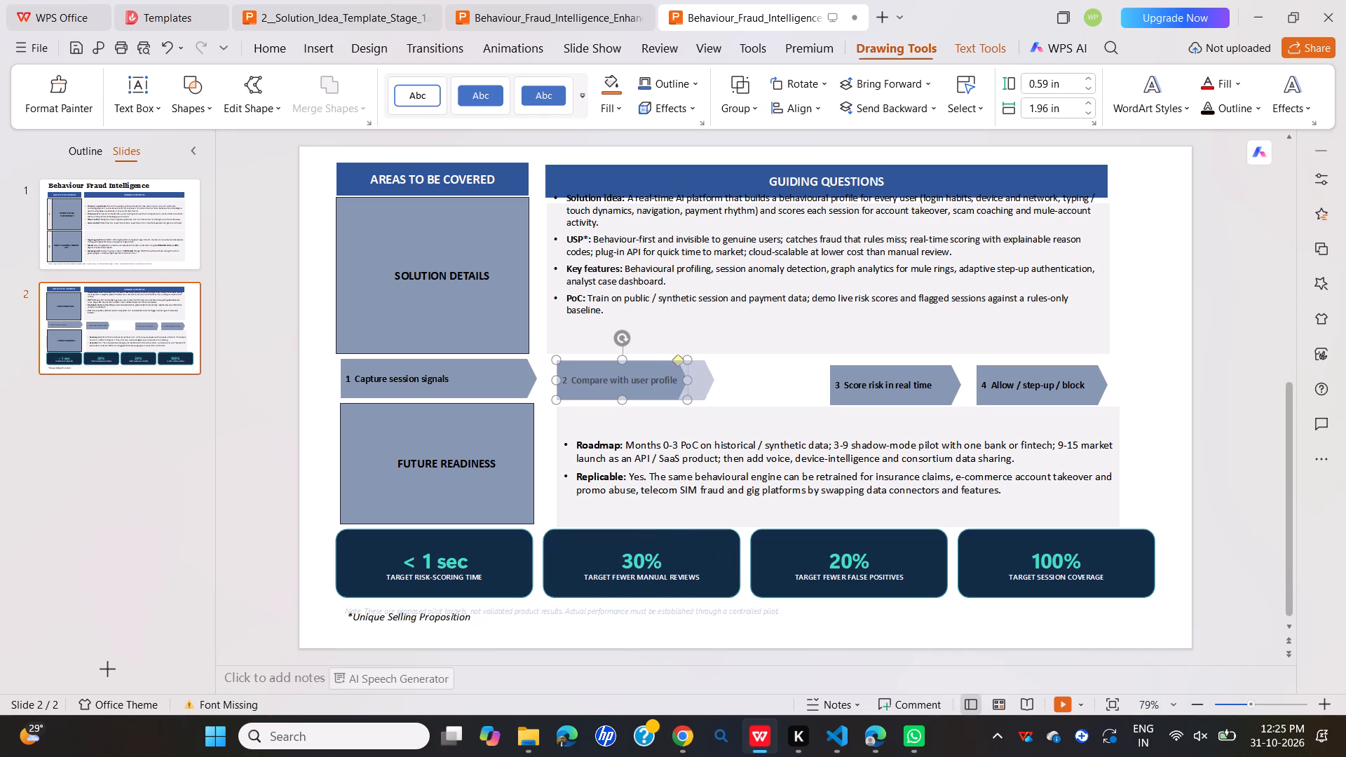
left_click_drag(716, 375, 747, 373)
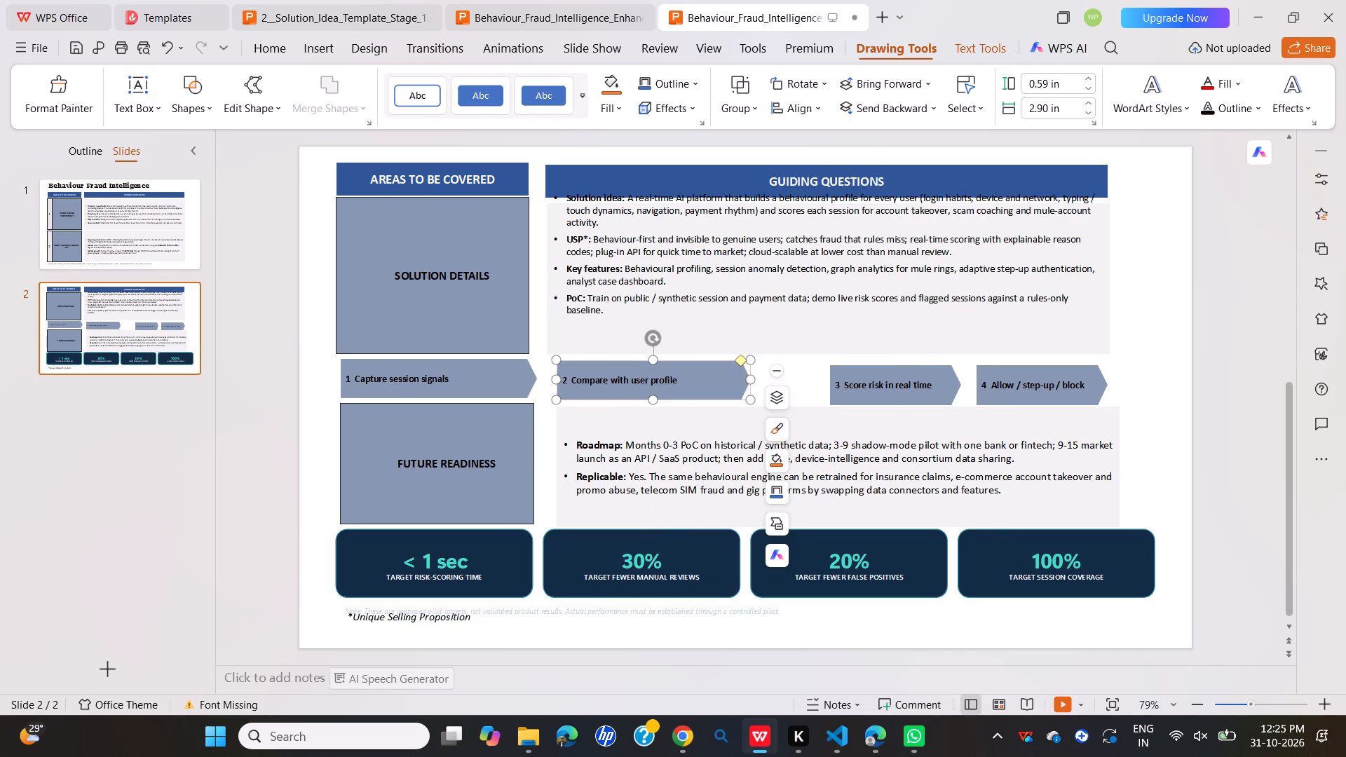
Move the "3 Score risk in real time" arrow close to the tip of arrow 2 and widen it to about 2.28 in.
left_click(867, 376)
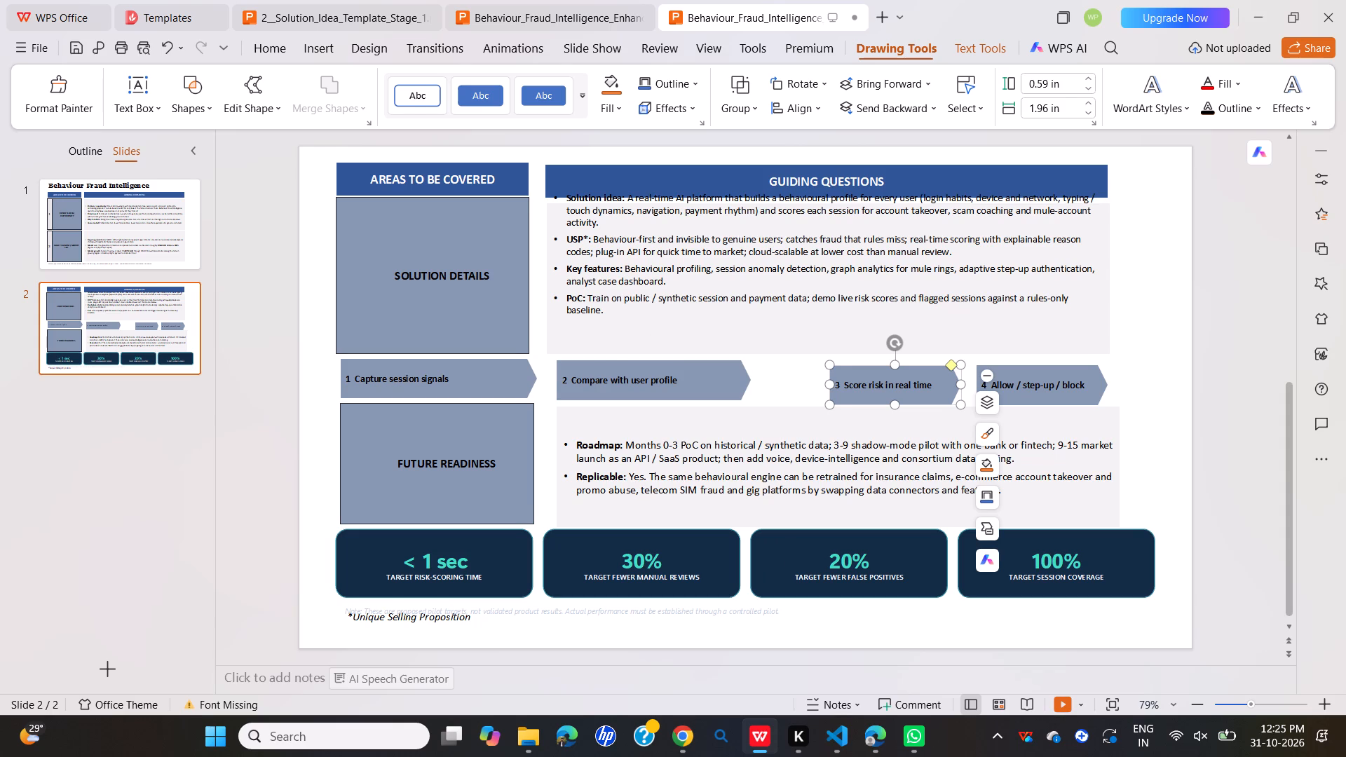
left_click(764, 385)
left_click(862, 384)
left_click(862, 384)
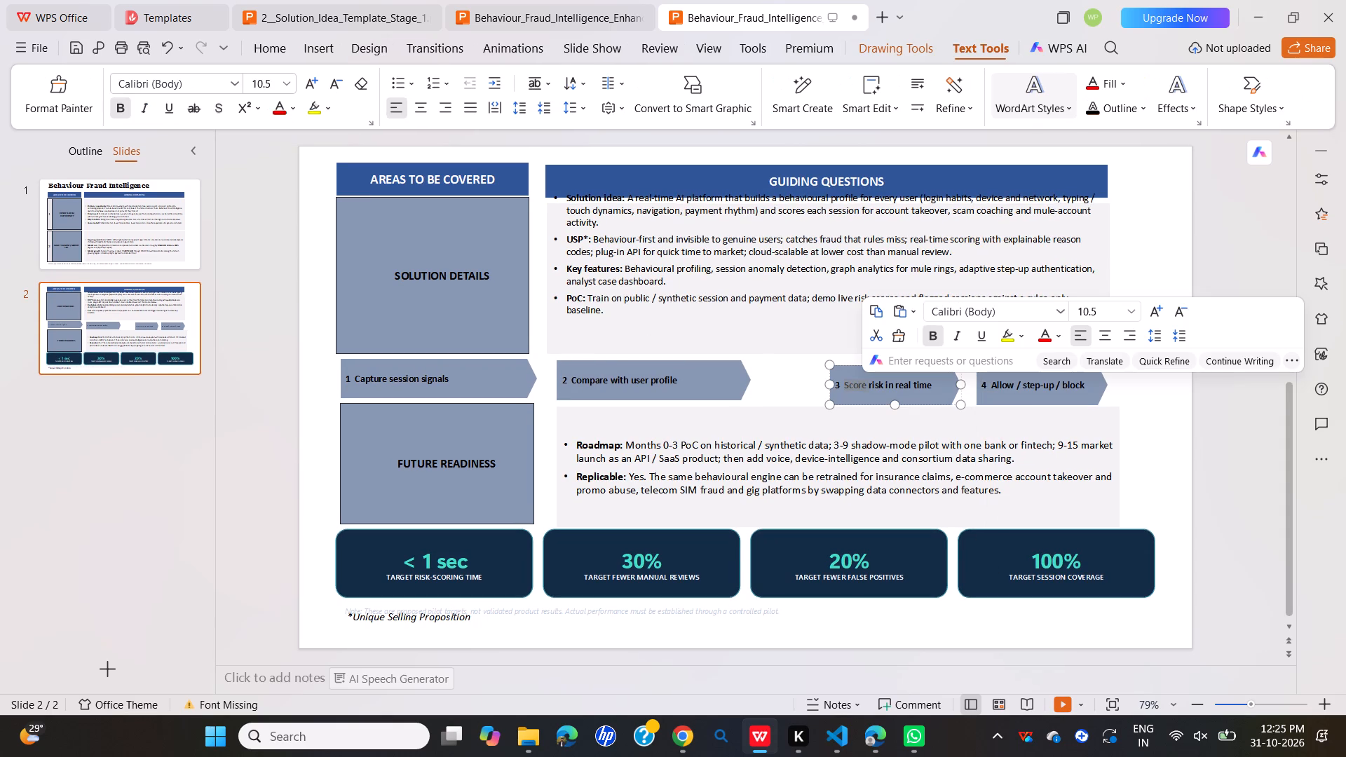
left_click(882, 388)
left_click_drag(900, 378, 886, 378)
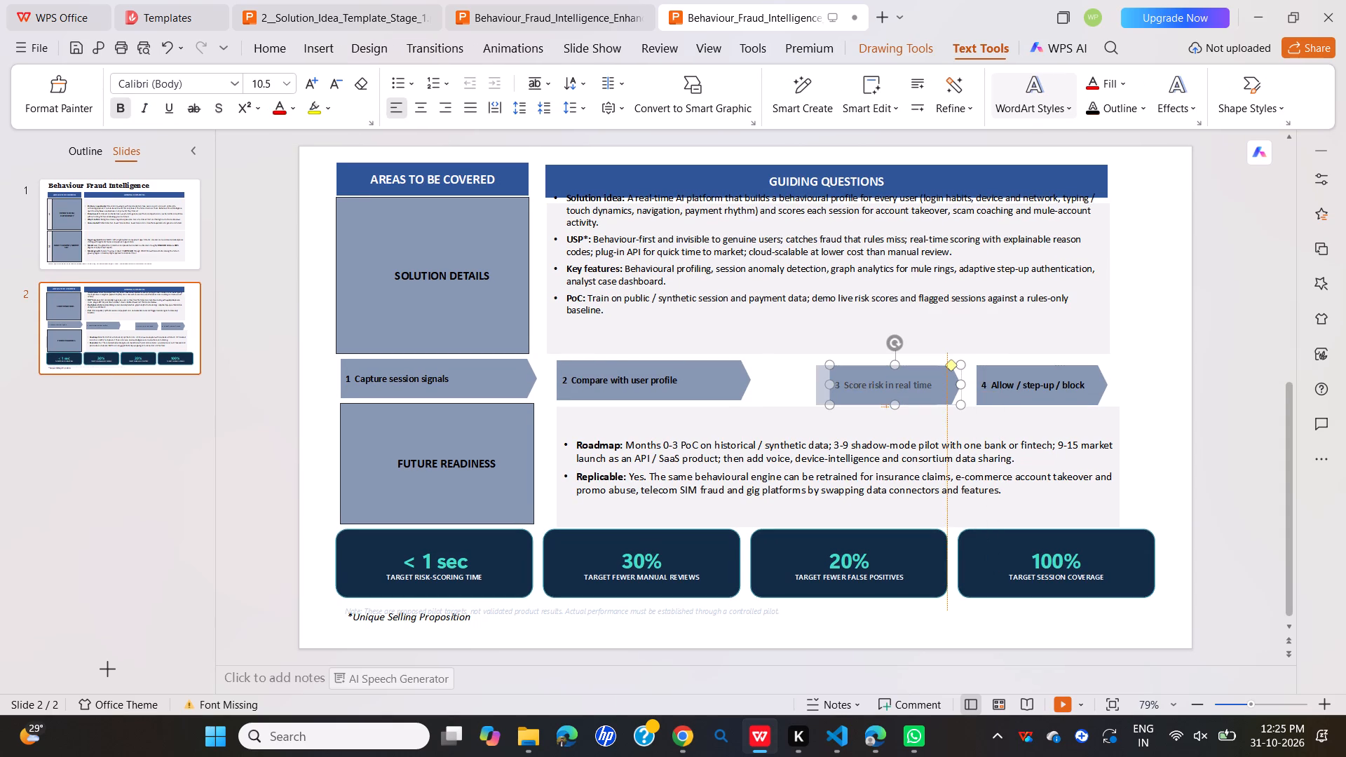
left_click_drag(886, 378, 843, 377)
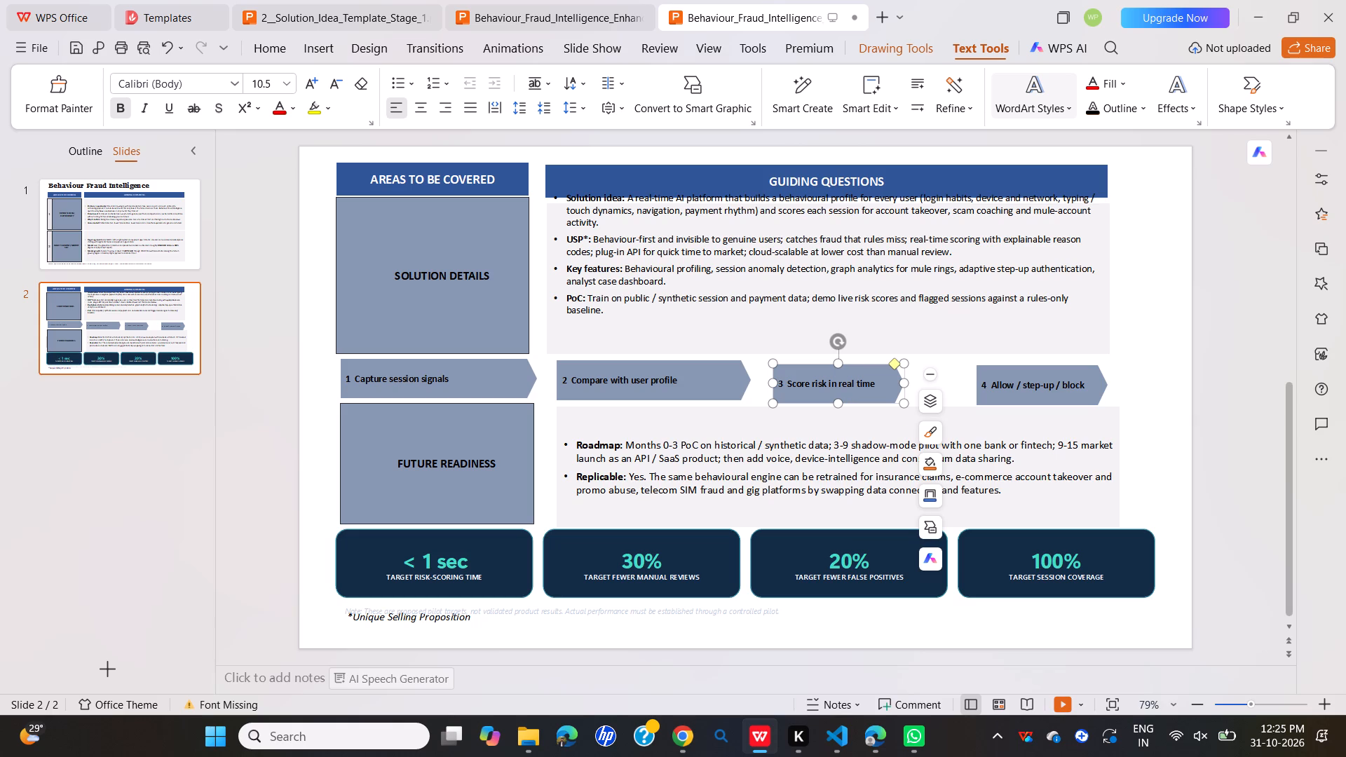
left_click_drag(902, 381, 923, 378)
Shift the "4 Allow / step-up / block" arrow up level with arrow 2 and towards arrow 3, then widen it to about 2.27 in.
left_click(1029, 389)
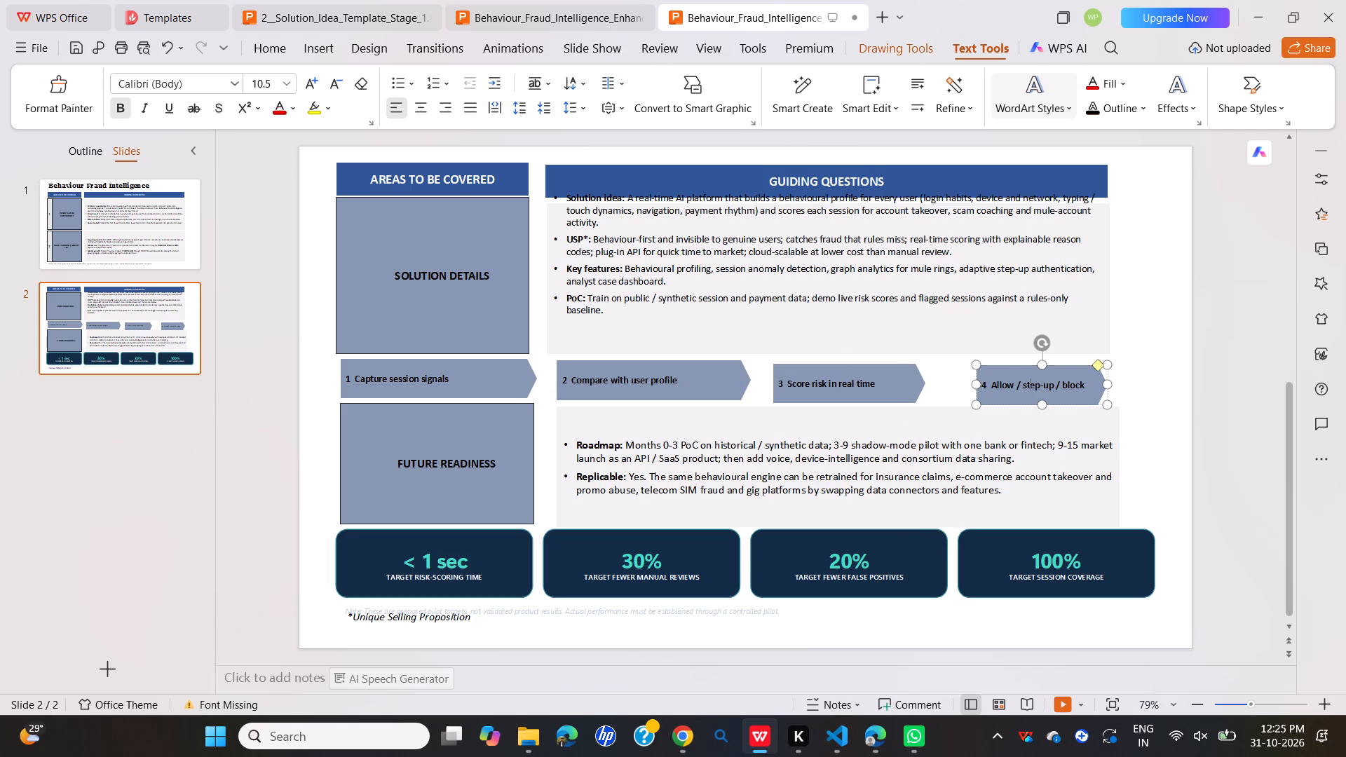
left_click_drag(1031, 380, 1022, 369)
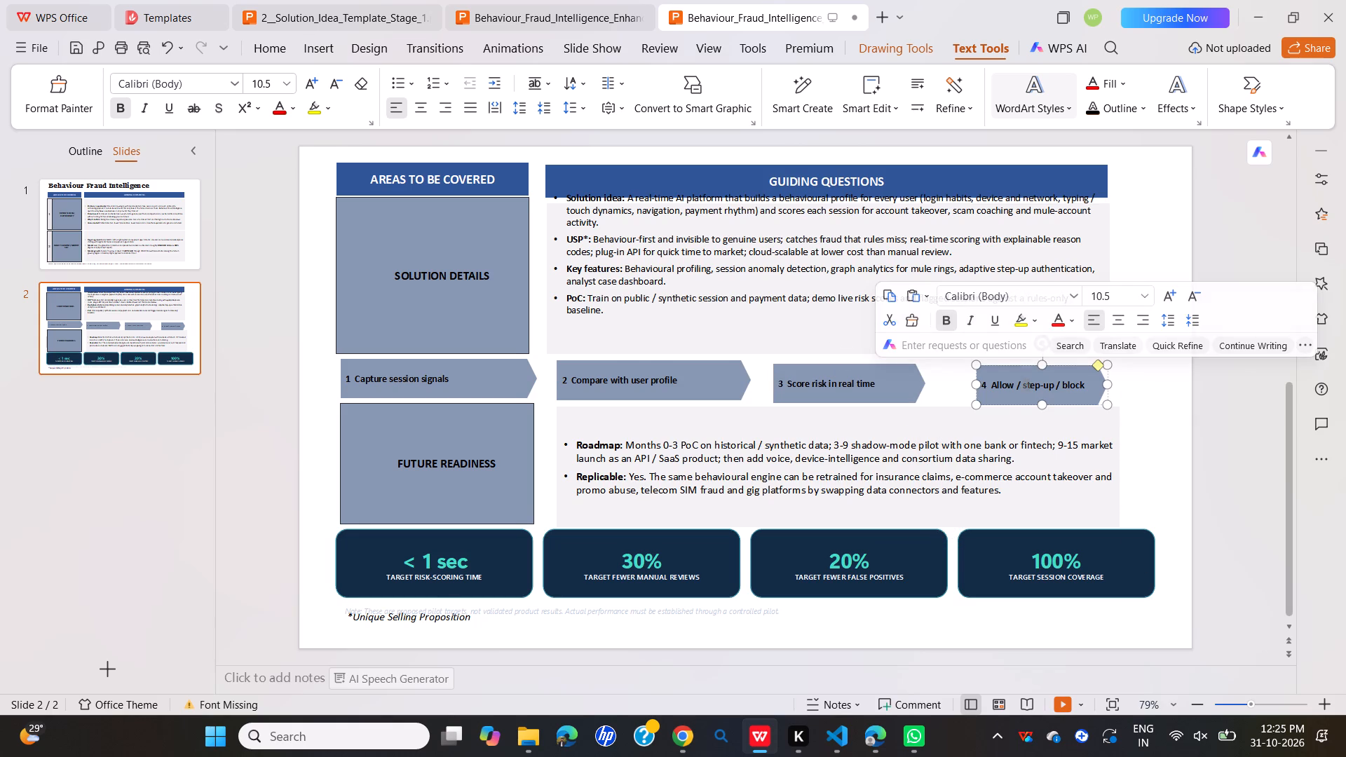
left_click(962, 381)
left_click(1017, 383)
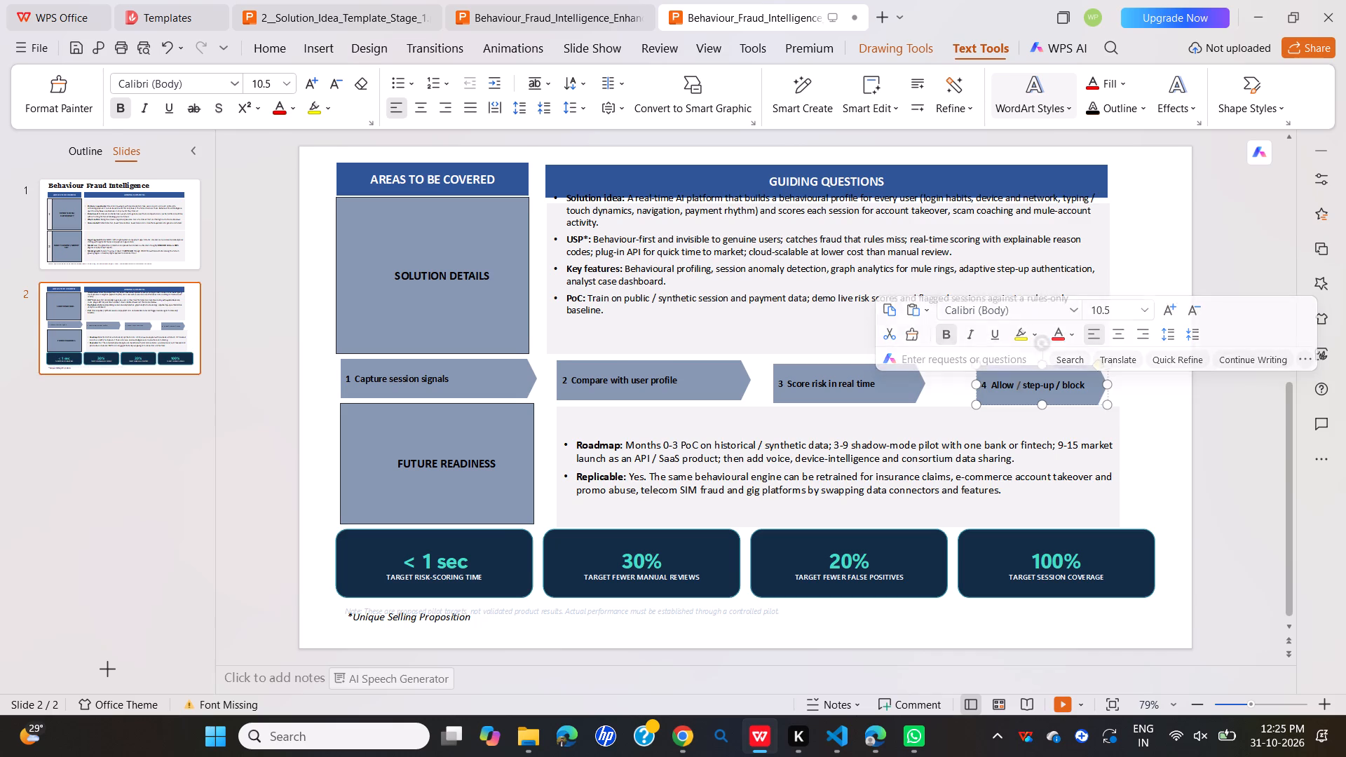
left_click(1185, 409)
left_click_drag(1089, 383, 1080, 374)
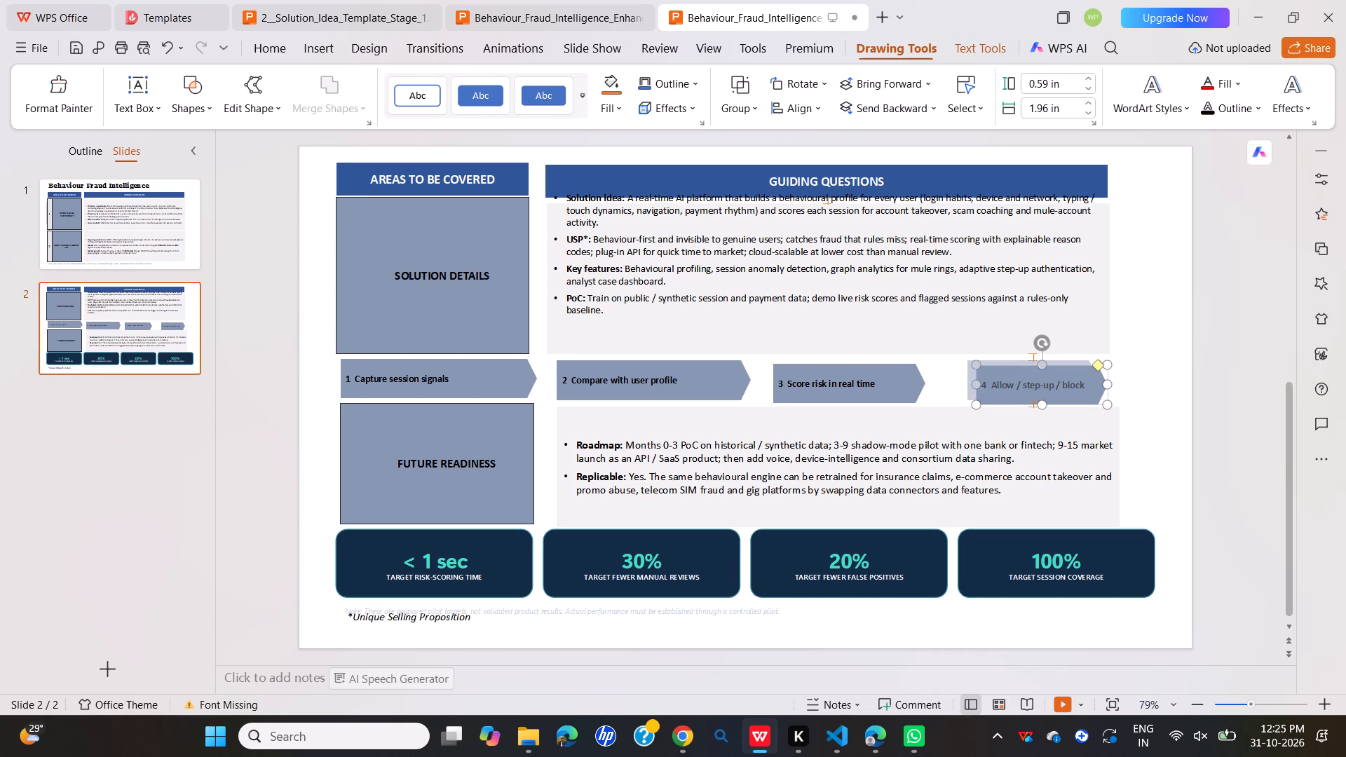
left_click_drag(1080, 374, 1072, 376)
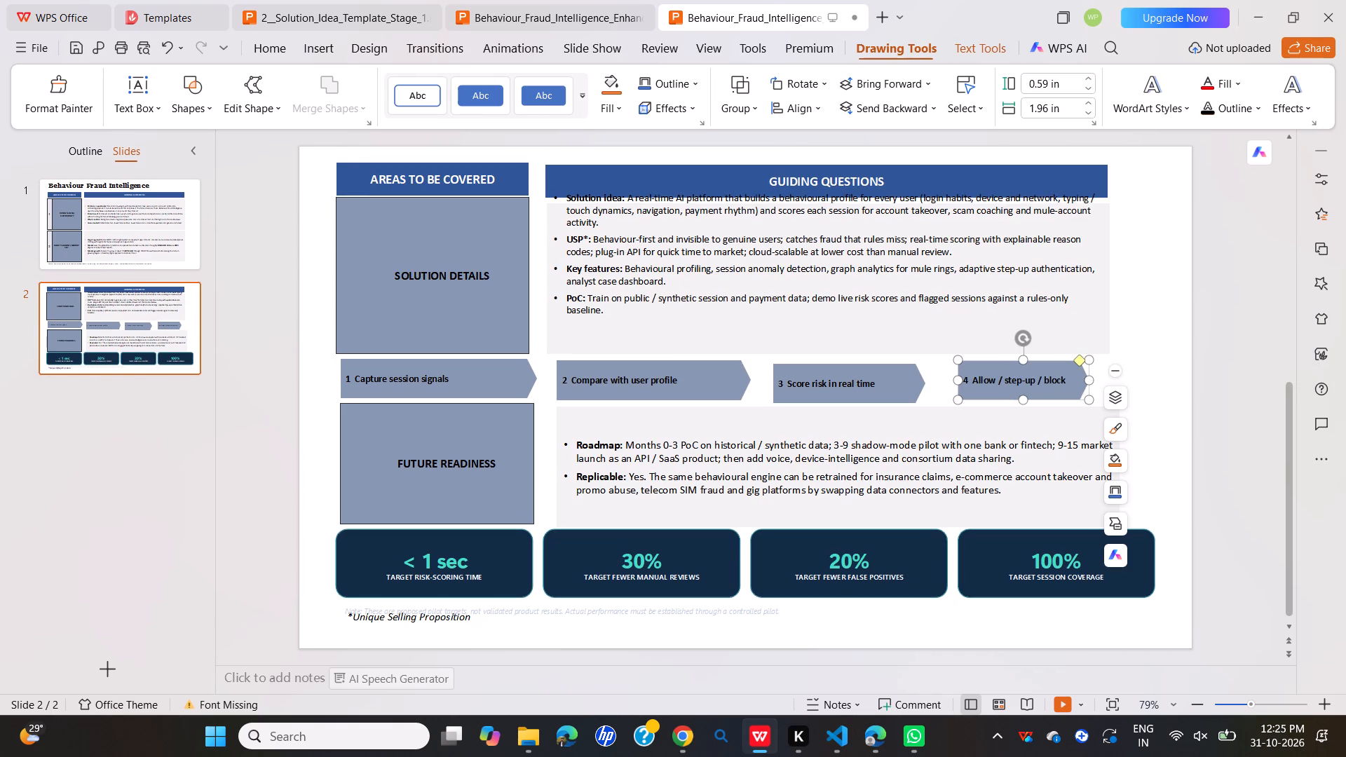
left_click(903, 381)
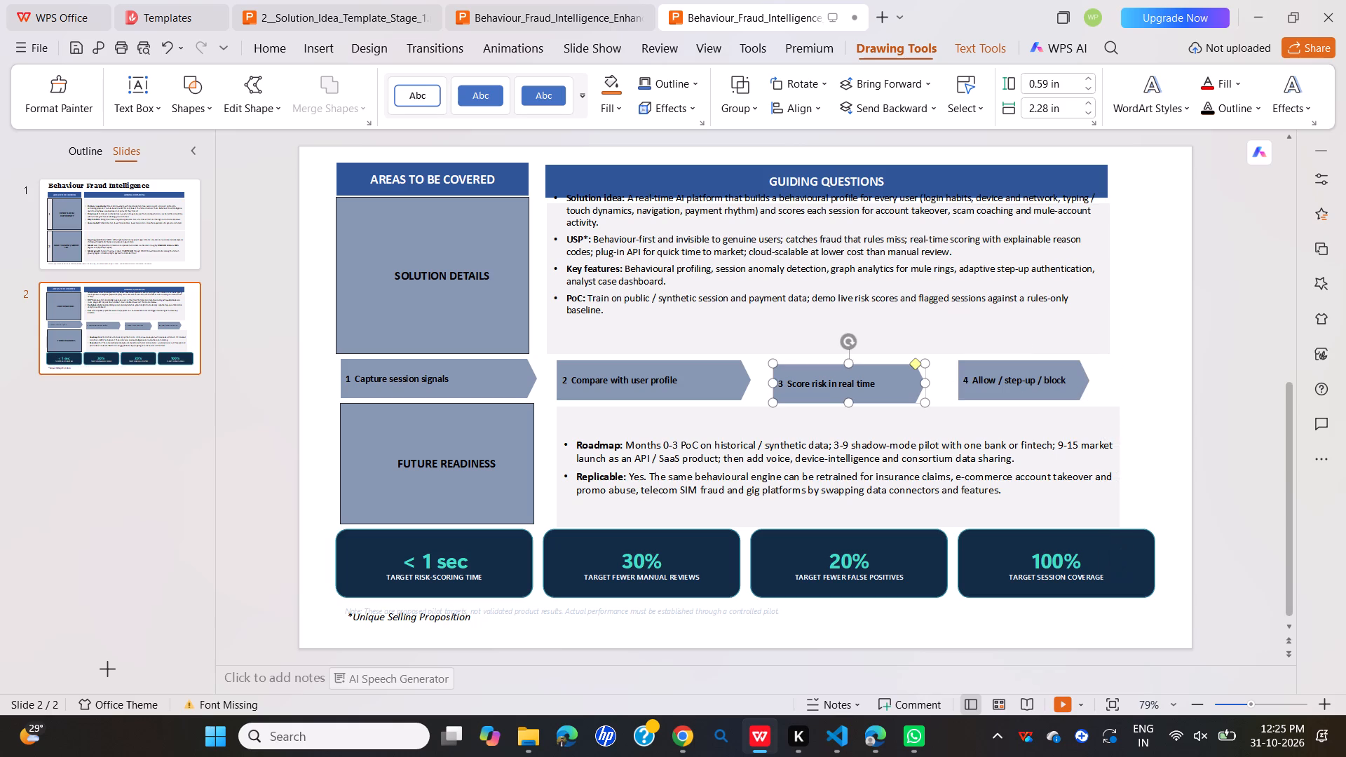
left_click(1079, 378)
left_click_drag(1086, 378, 1087, 378)
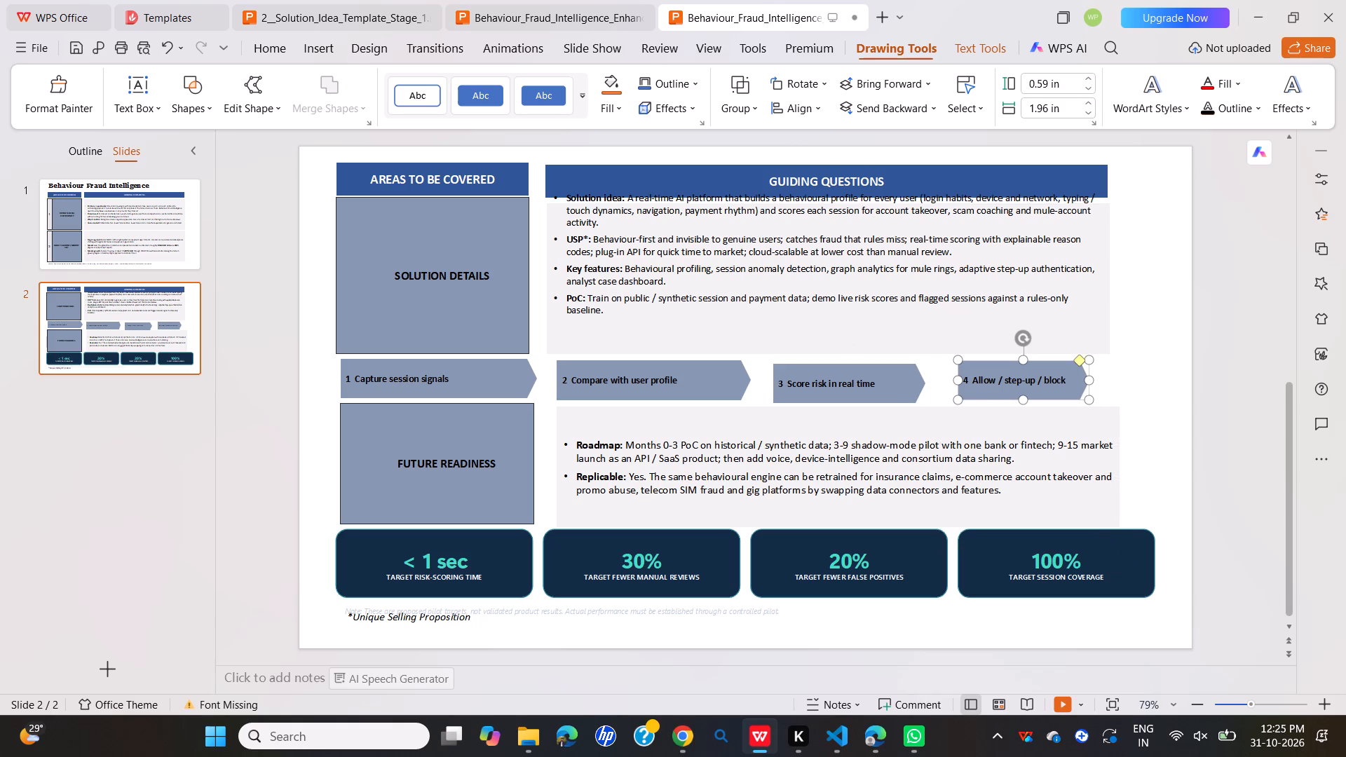
left_click_drag(1087, 378, 1108, 375)
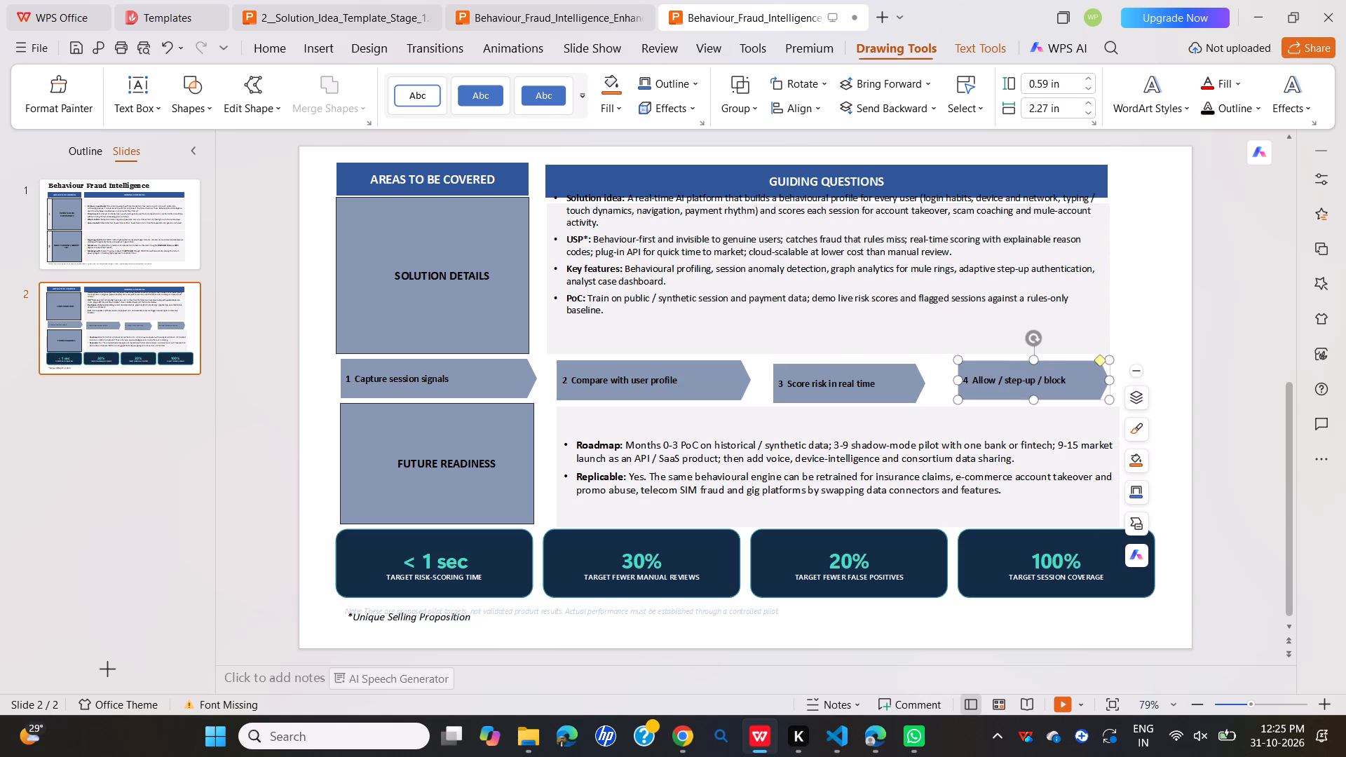
left_click(1146, 340)
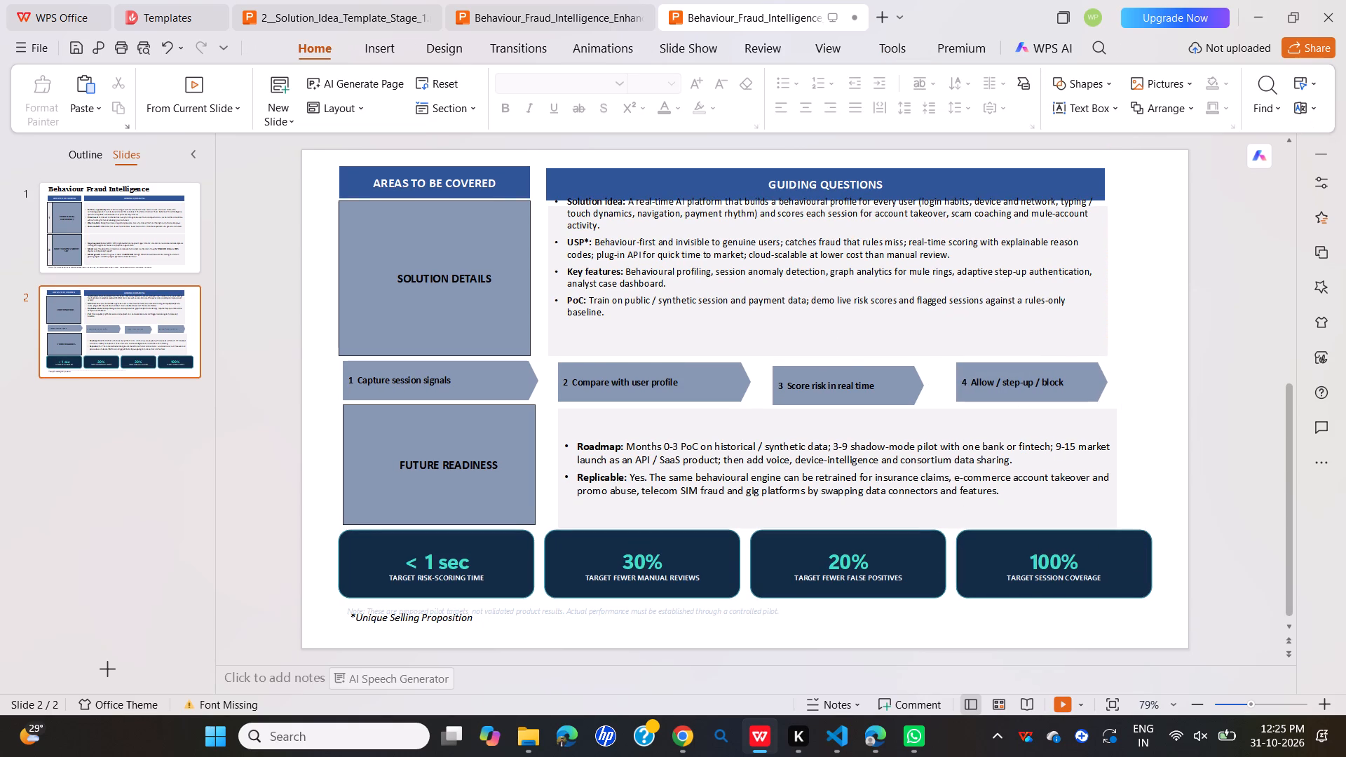
Shorten the Roadmap/Replicable text box from its lower edge to leave a gap above the dark metric cards.
left_click(809, 388)
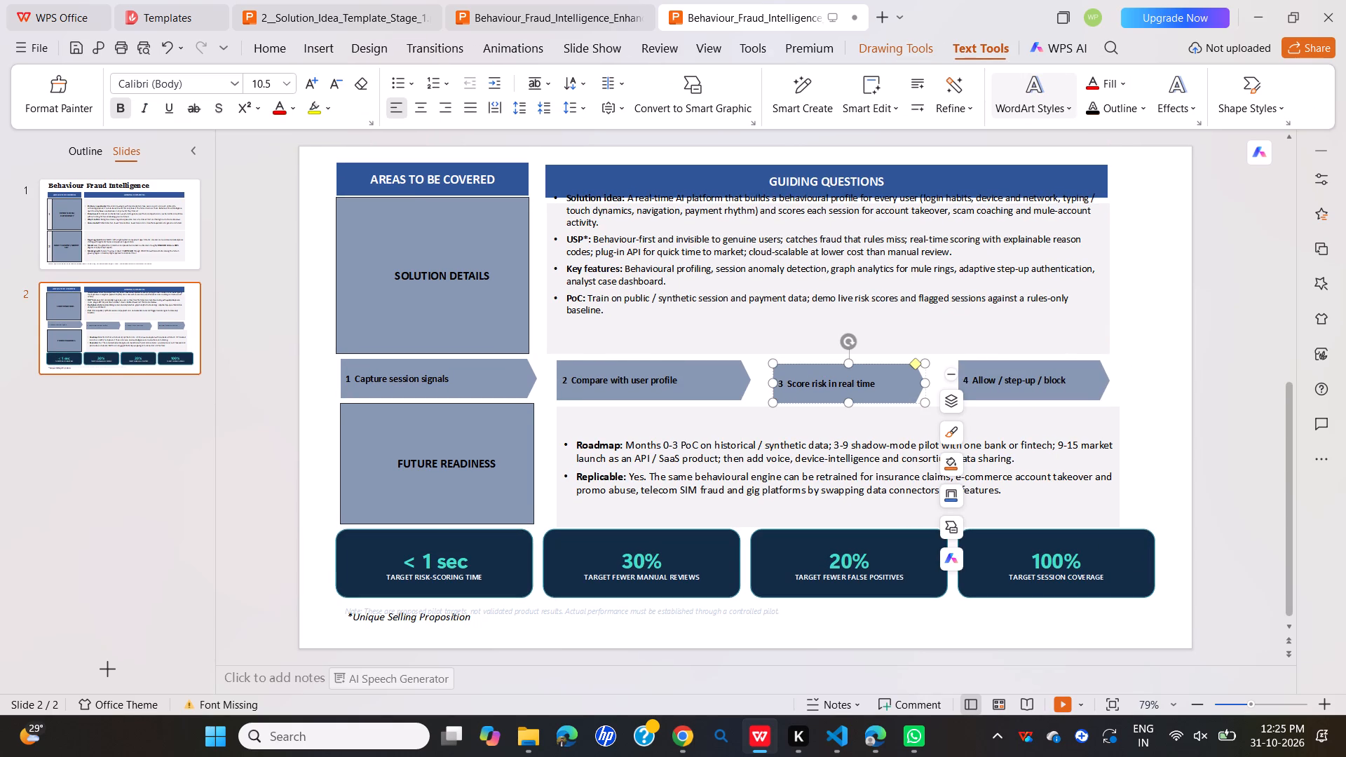
left_click(486, 429)
left_click(641, 480)
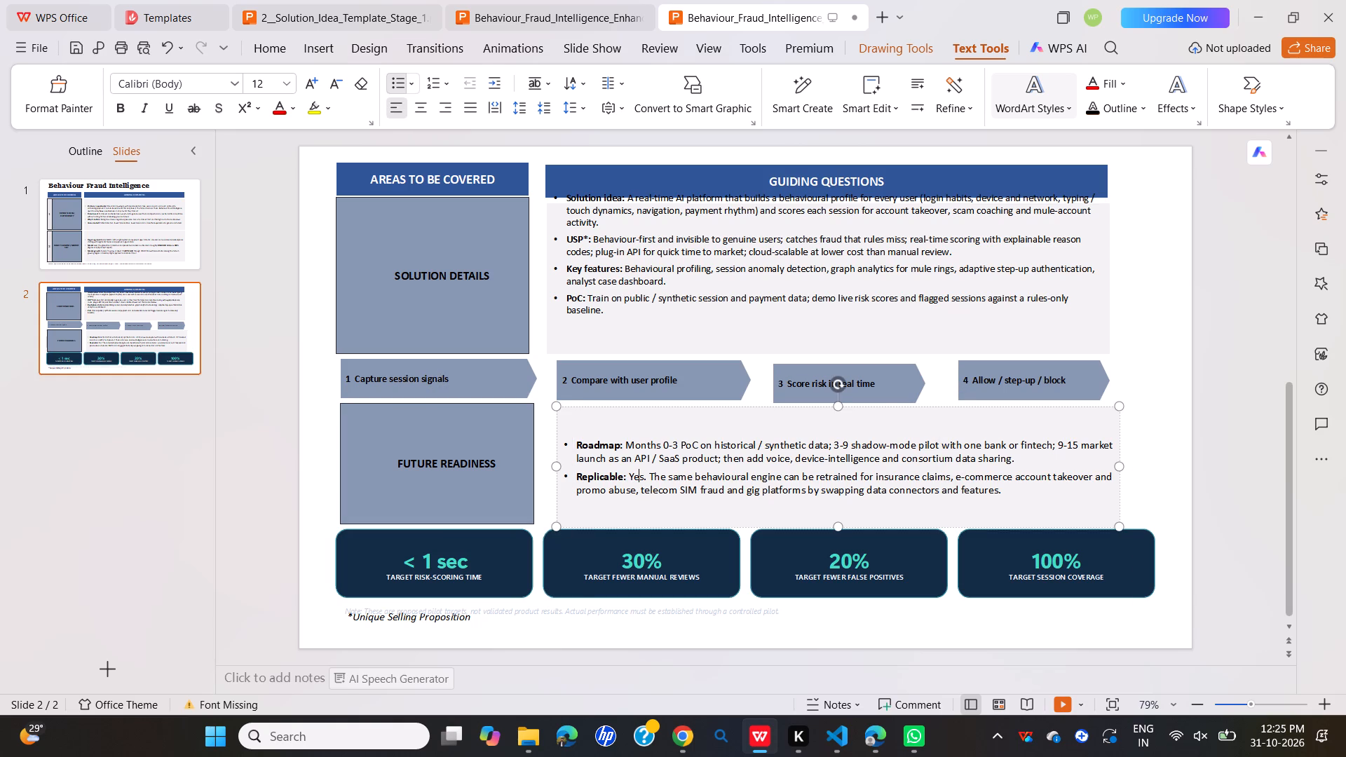
left_click_drag(838, 526, 838, 518)
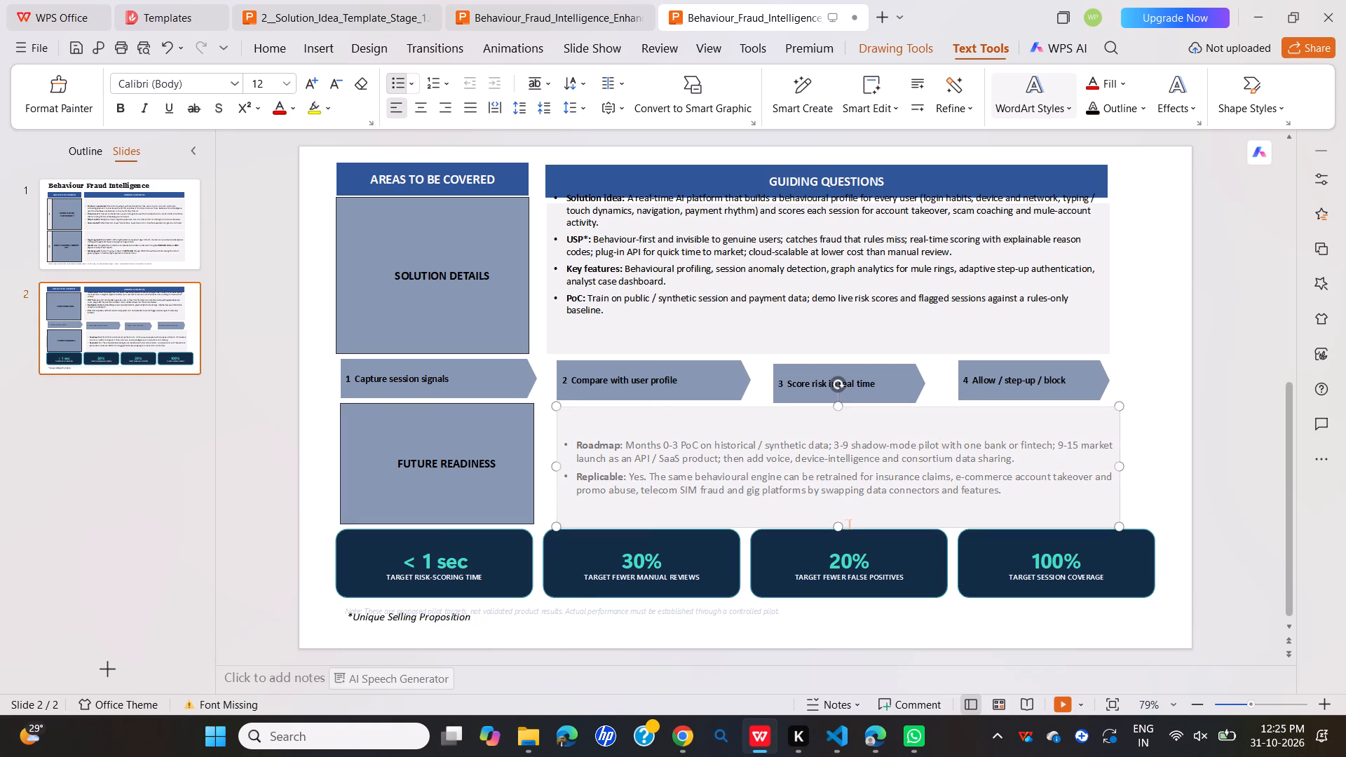
left_click_drag(838, 518, 841, 507)
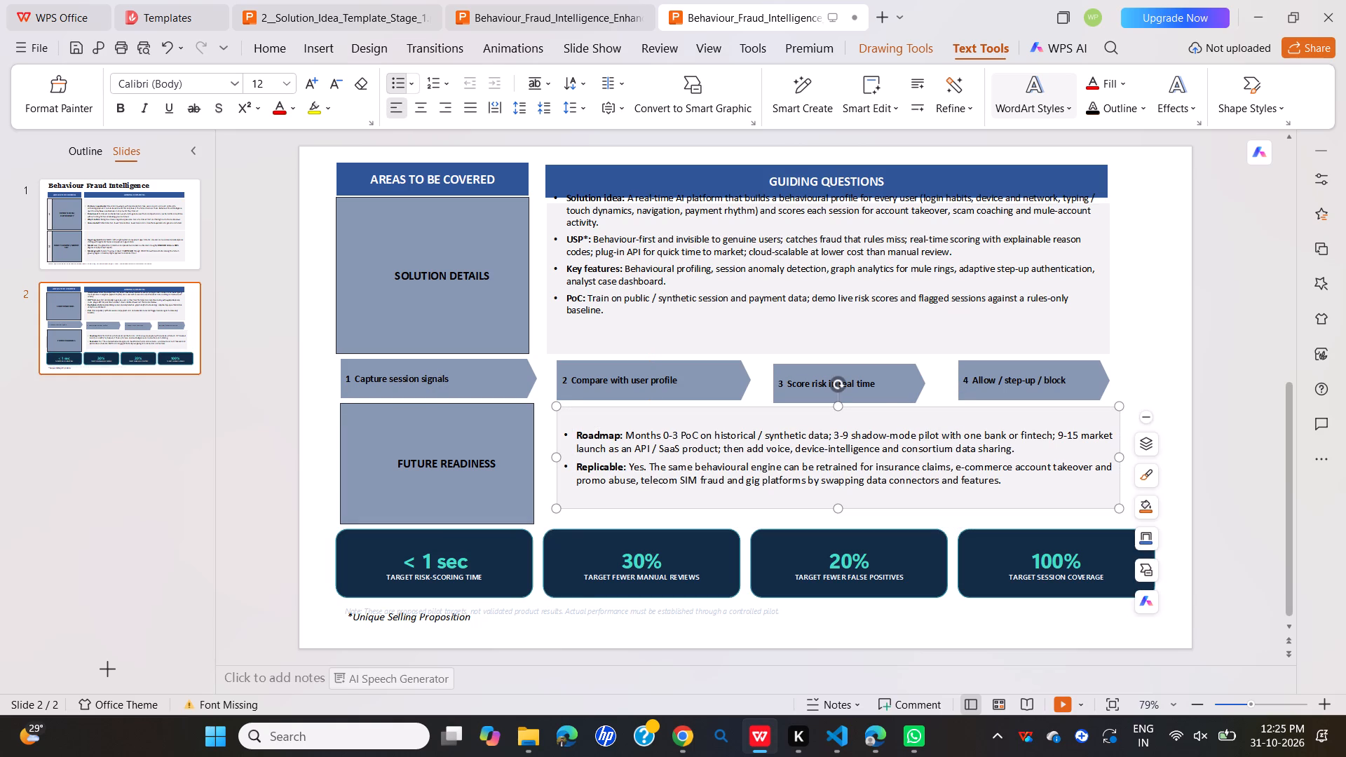
Shorten the FUTURE READINESS block from its lower edge to roughly match the Roadmap/Replicable text box.
left_click(492, 502)
left_click_drag(435, 525, 442, 509)
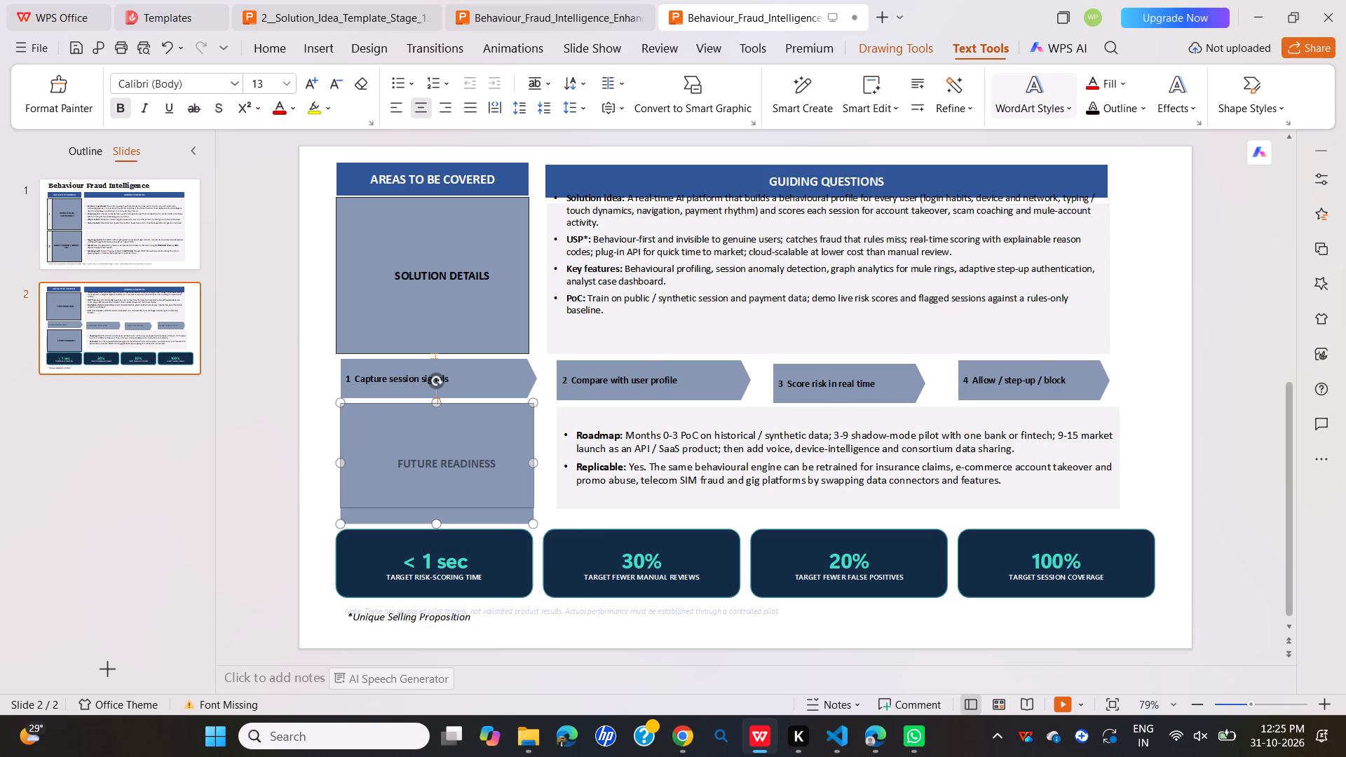
left_click_drag(442, 509, 444, 507)
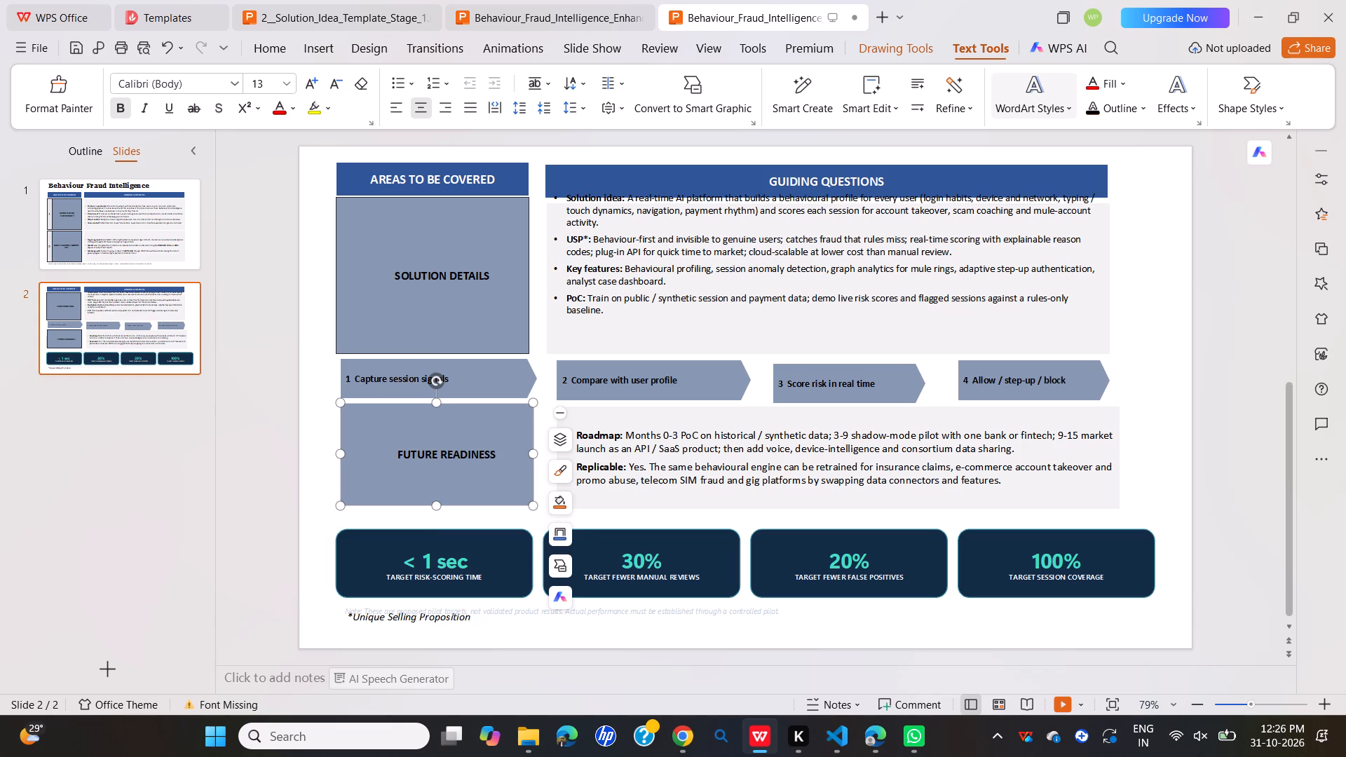
left_click(683, 499)
Lower the upper edge of slide 2's Solution idea text box so its text clears the GUIDING QUESTIONS header.
scroll(857, 308, "up", 2)
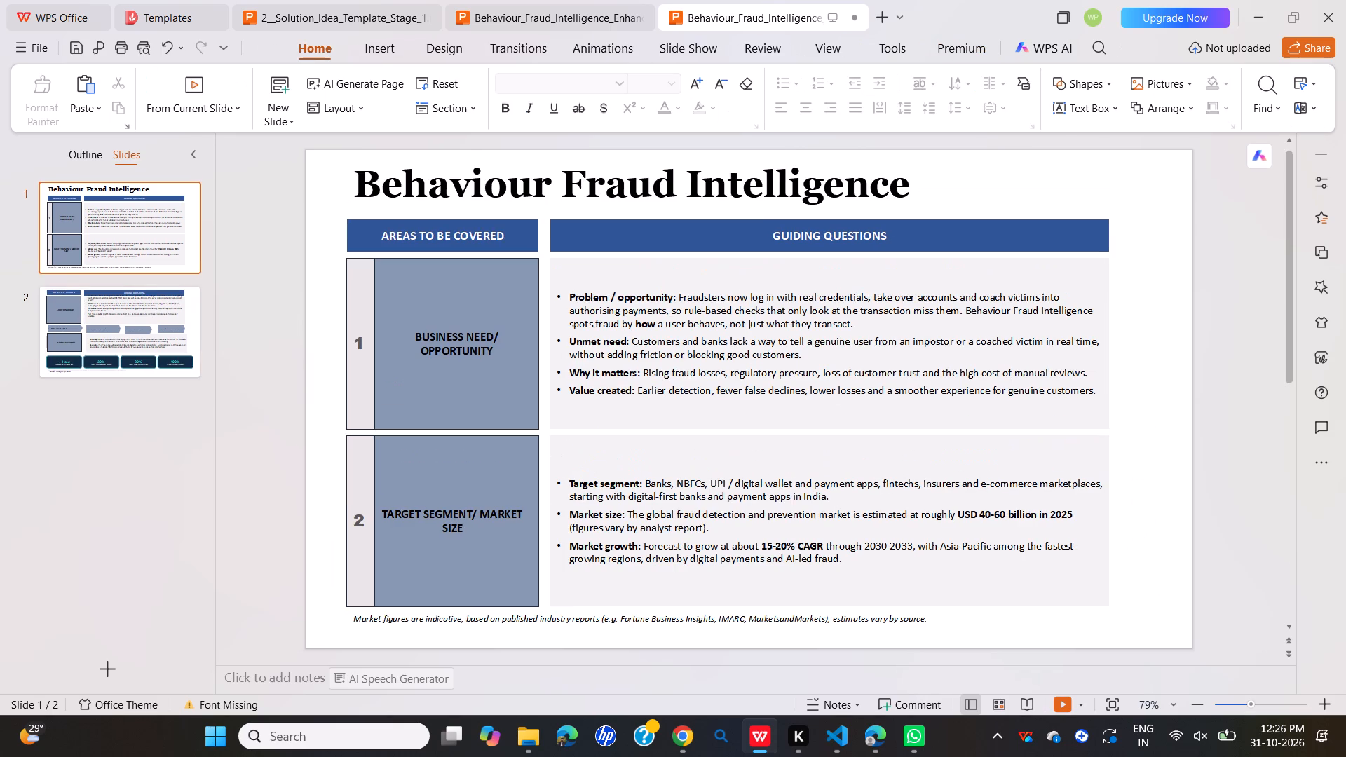
scroll(778, 339, "down", 4)
left_click(731, 267)
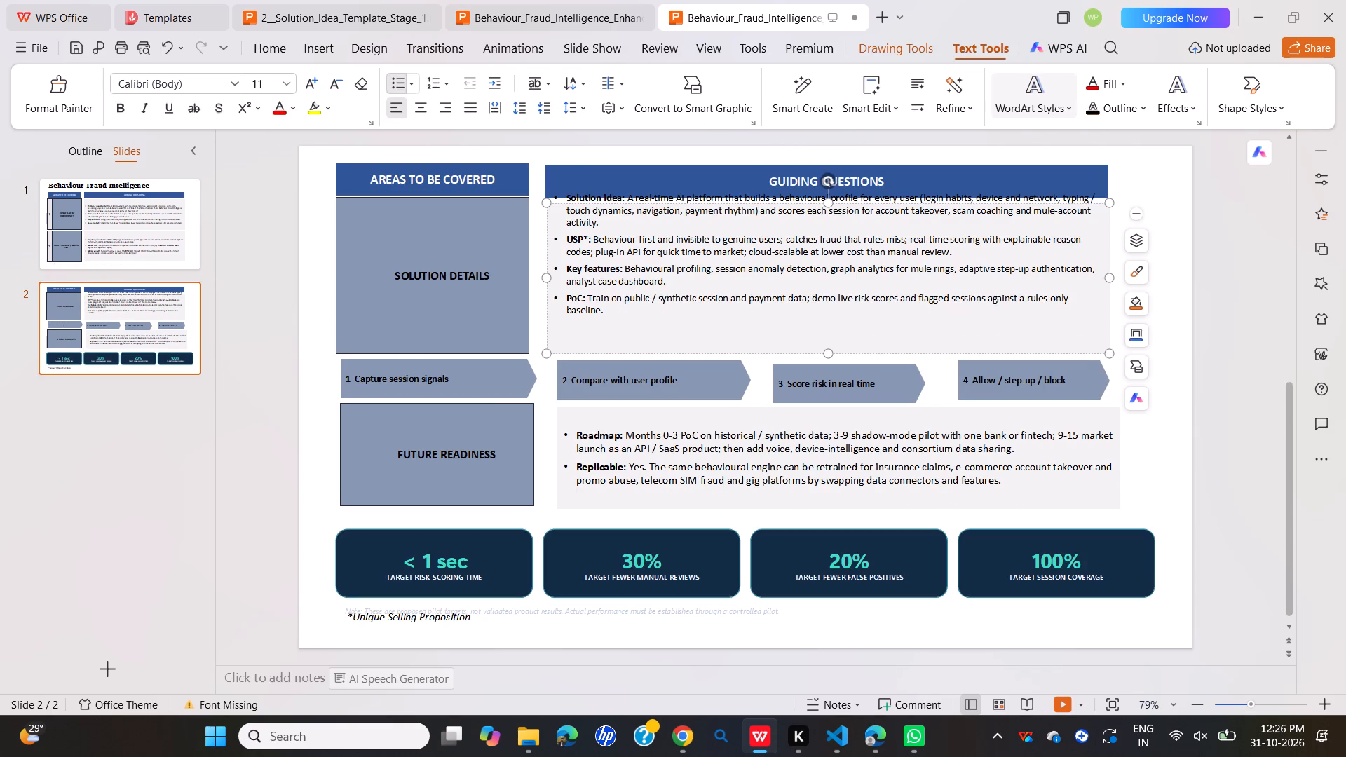
left_click_drag(829, 200, 831, 214)
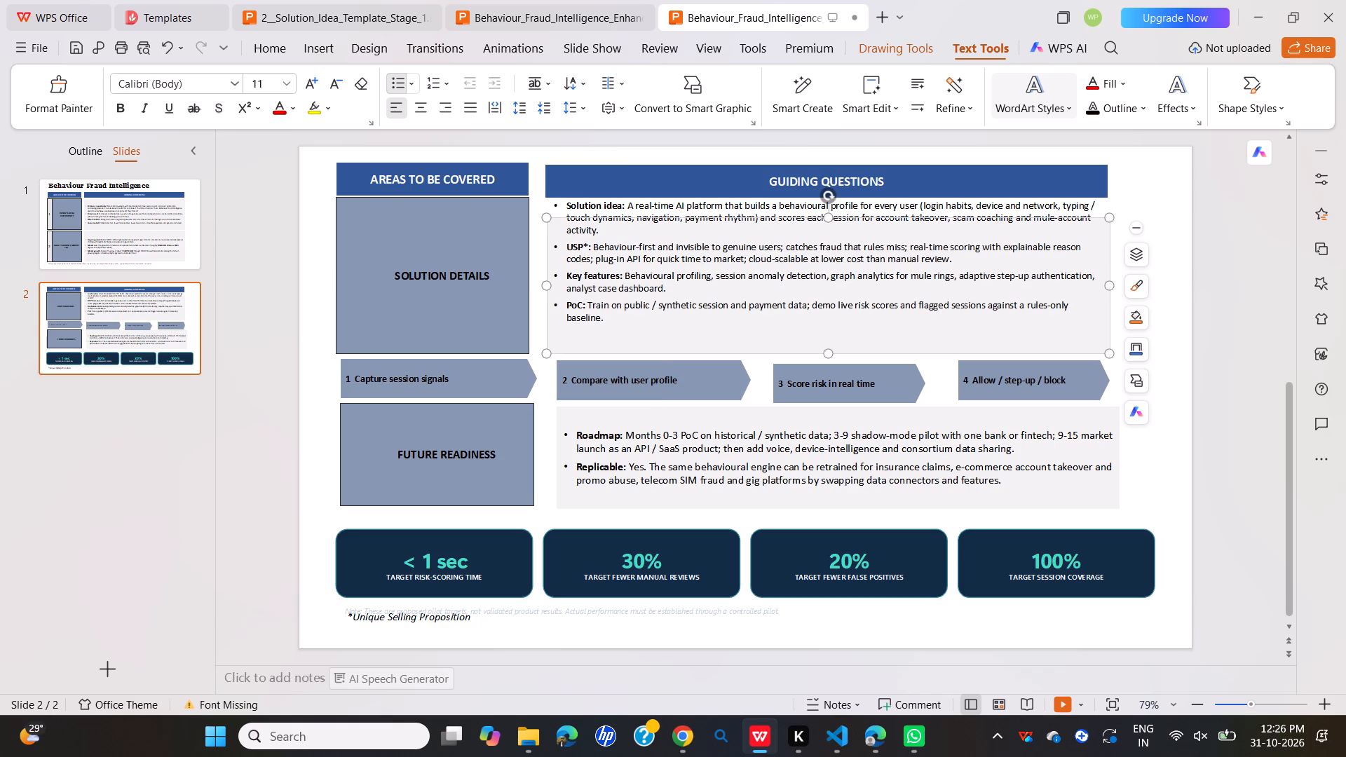
Raise the upper edge of slide 2's Solution idea text box to the GUIDING QUESTIONS header and insert blank lines above its first bullet.
left_click_drag(829, 215, 832, 196)
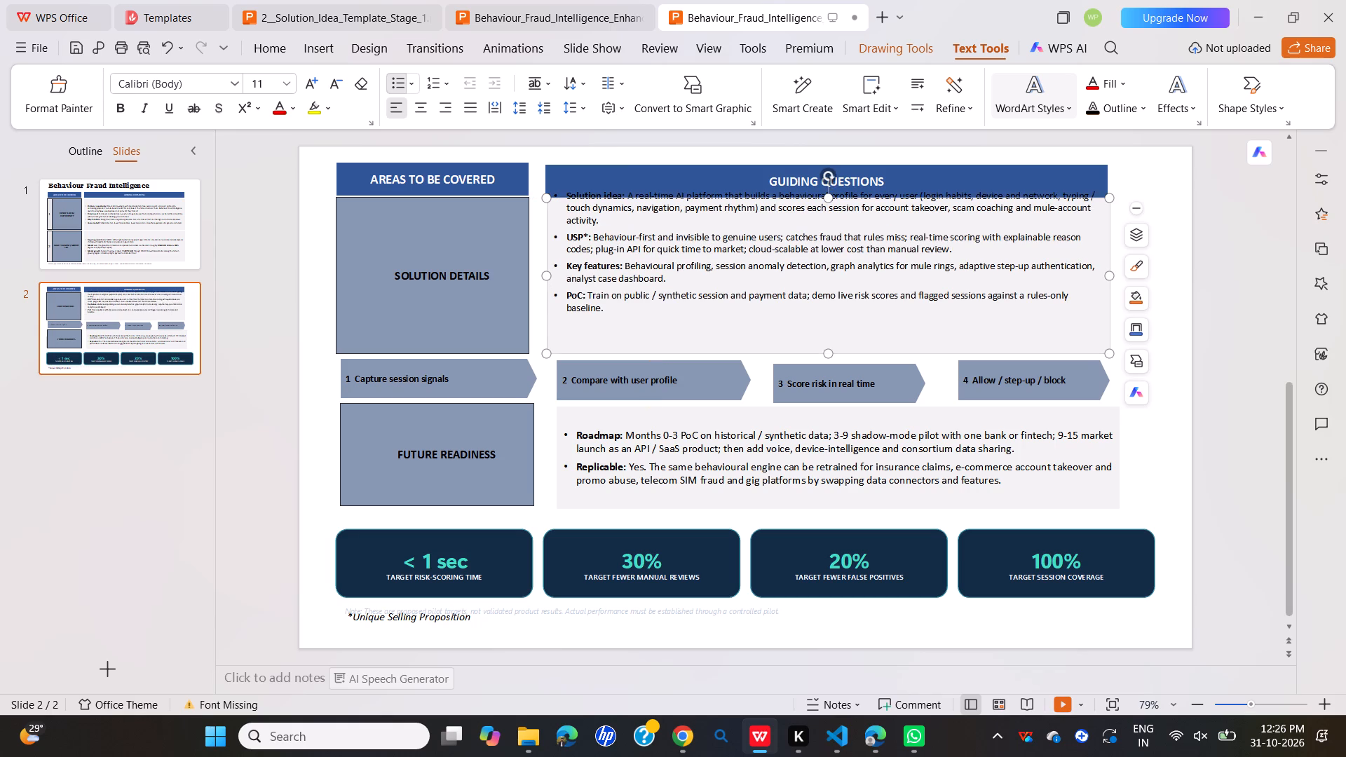
left_click(564, 212)
key("Up")
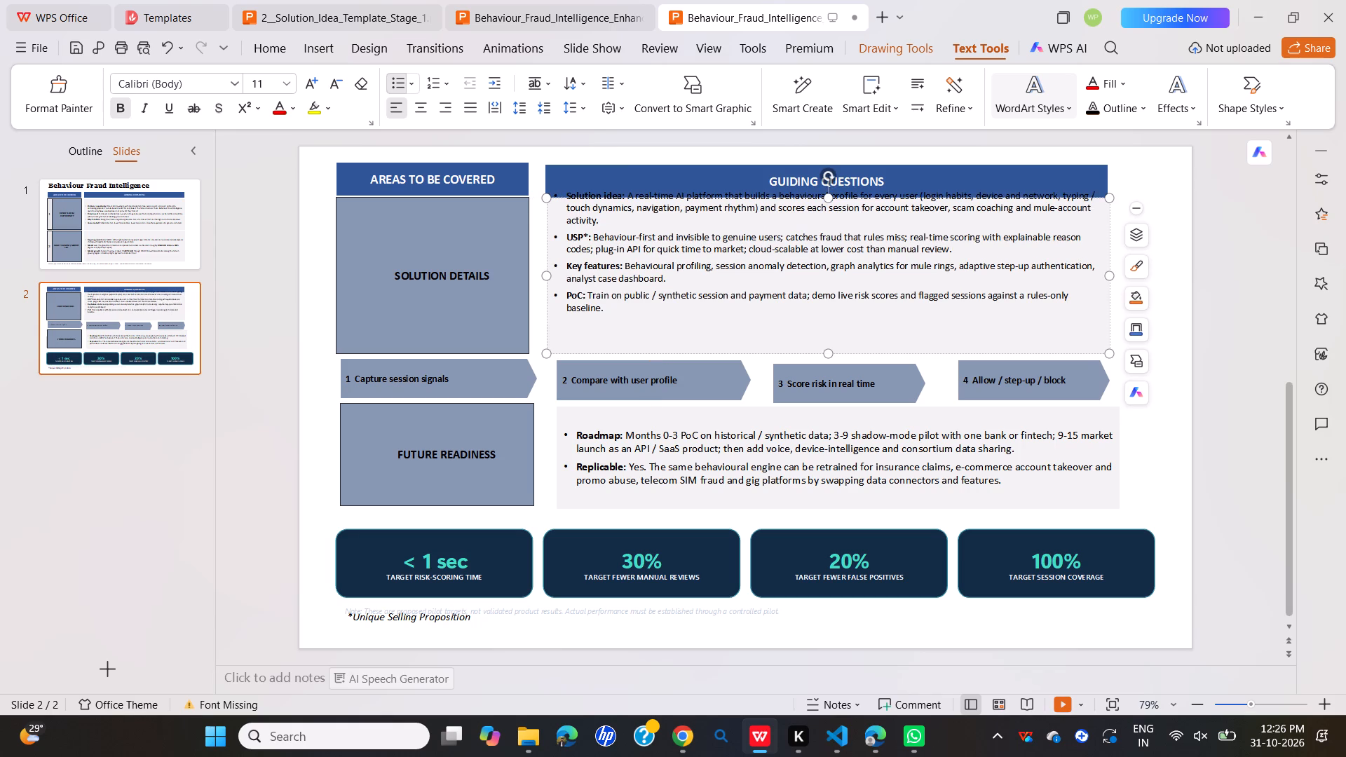
key("Return")
key("Return")
key("Return")
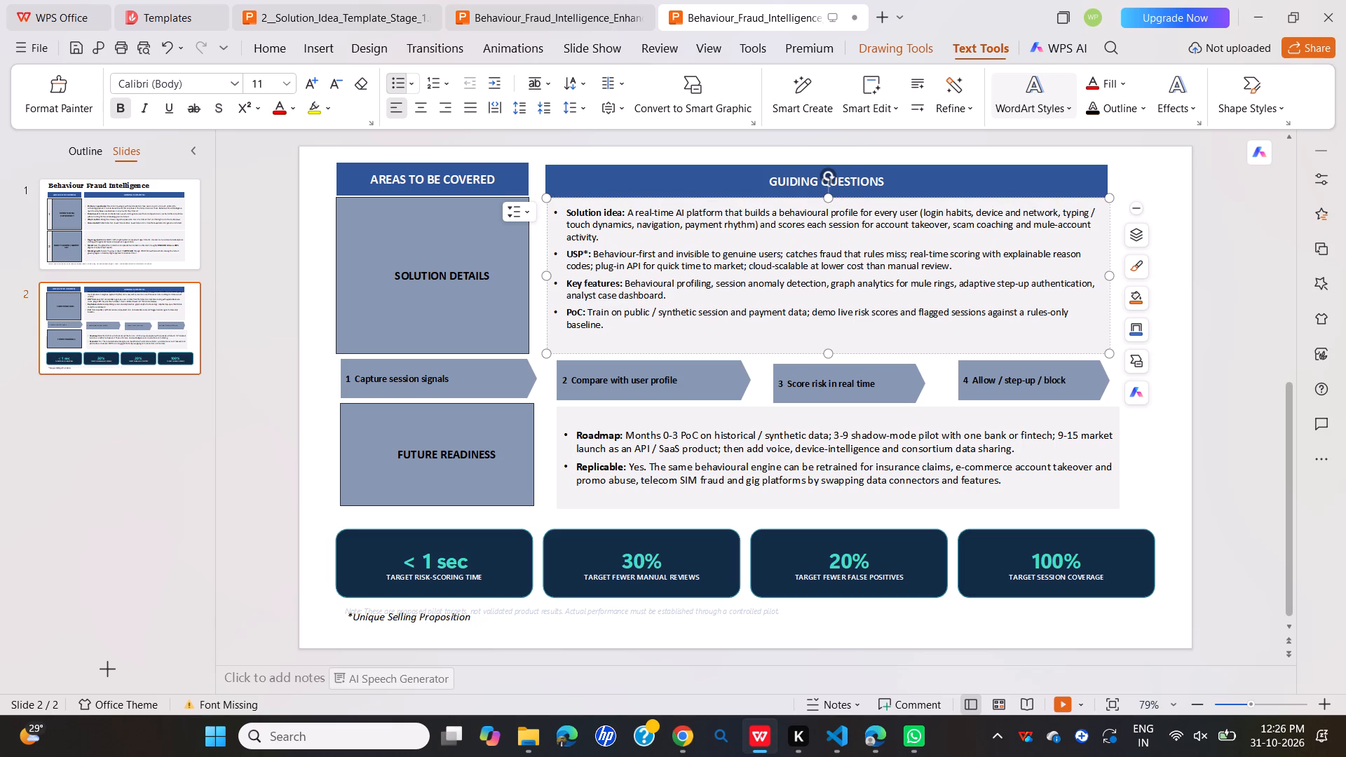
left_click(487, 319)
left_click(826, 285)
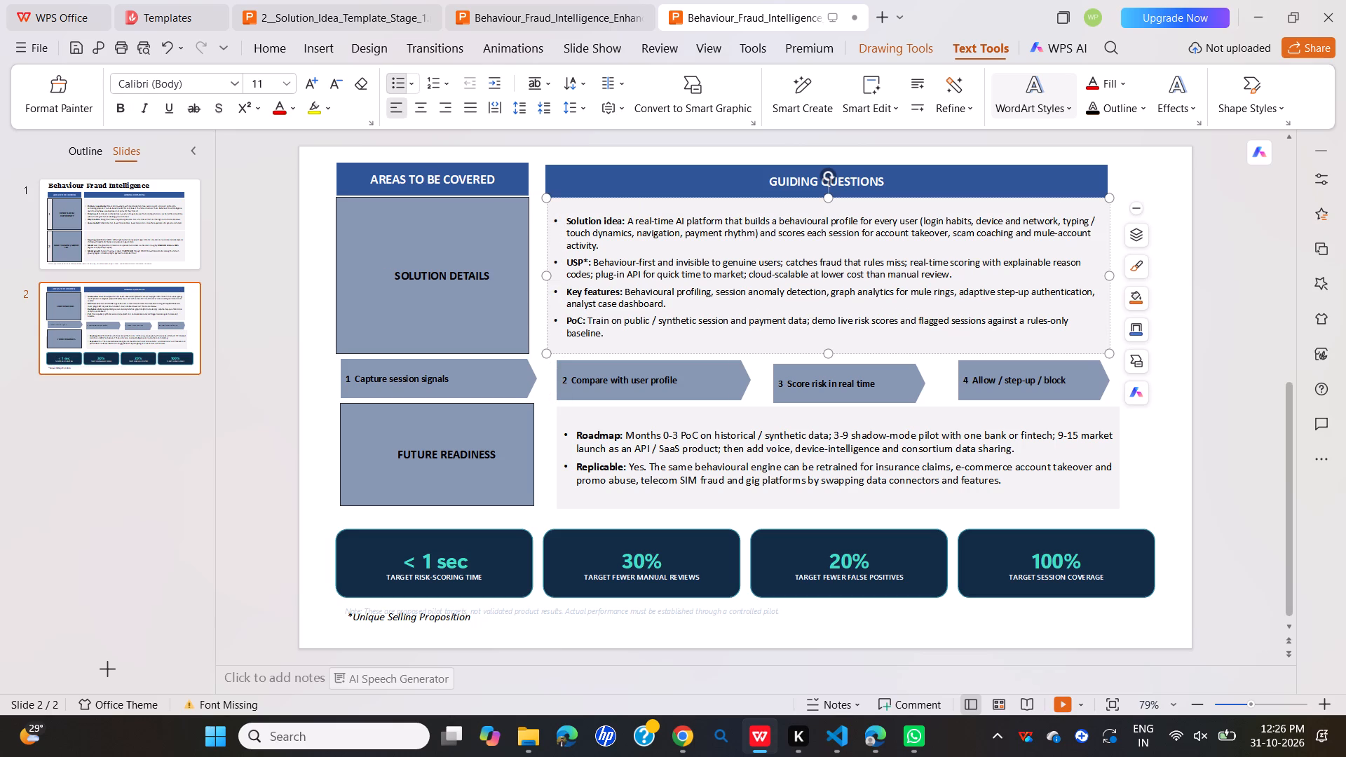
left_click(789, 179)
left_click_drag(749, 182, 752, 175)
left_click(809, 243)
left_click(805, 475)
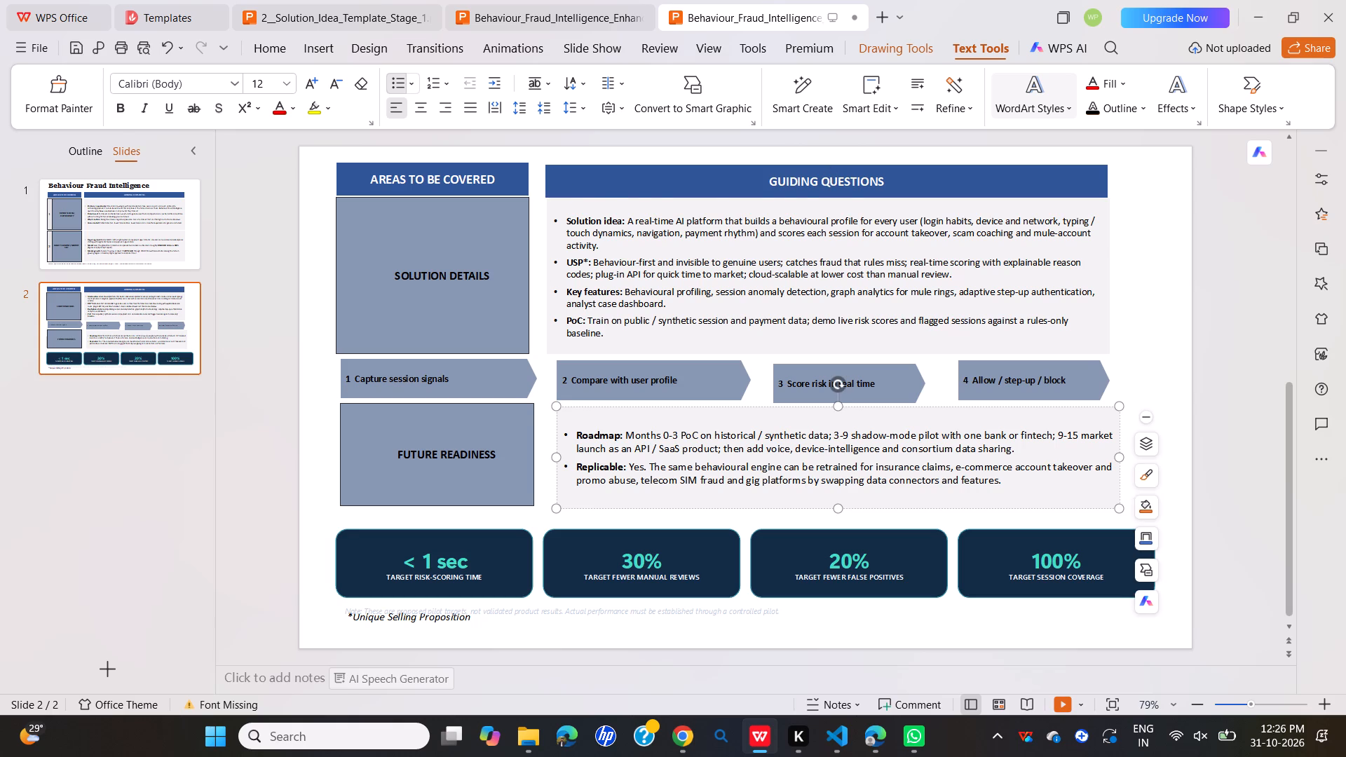
Delete the "Market figures are indicative" footnote text at the bottom of slide 1.
left_click(132, 238)
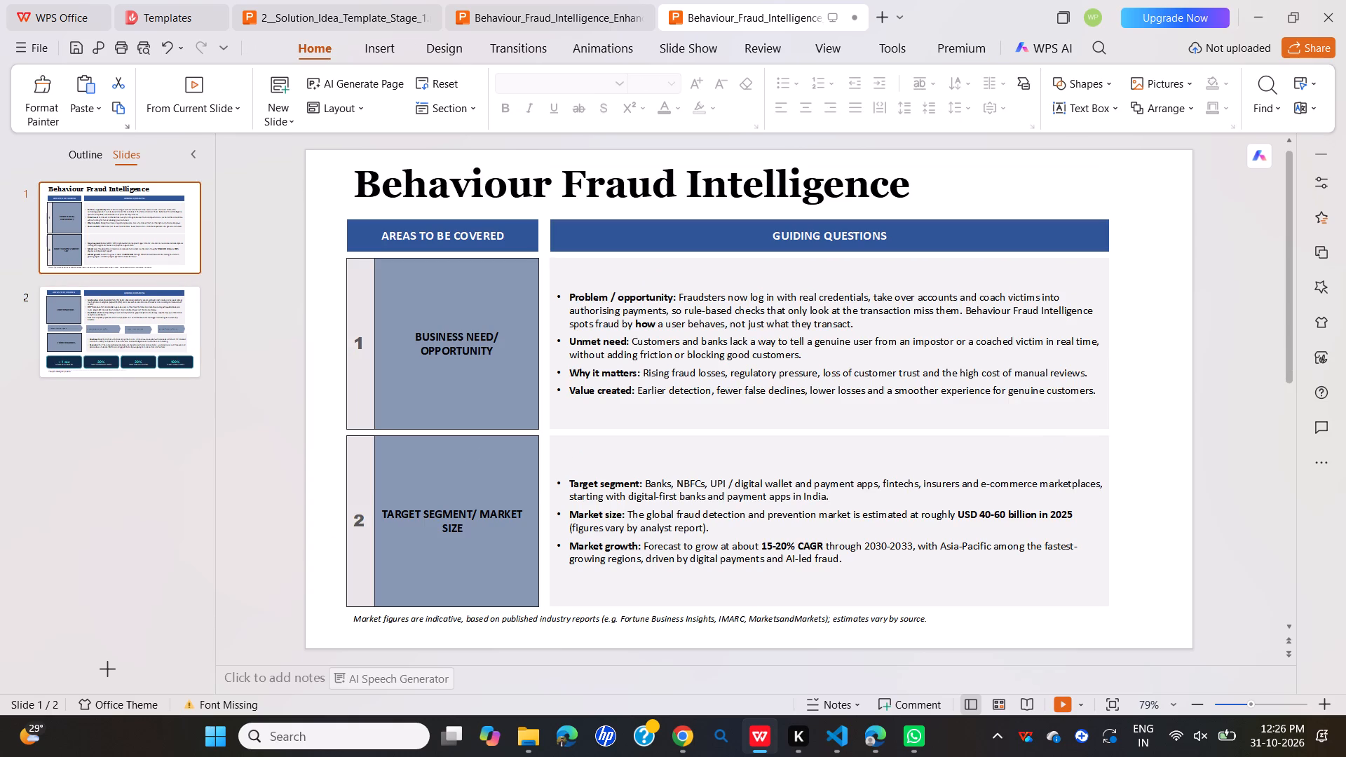
double_click(400, 621)
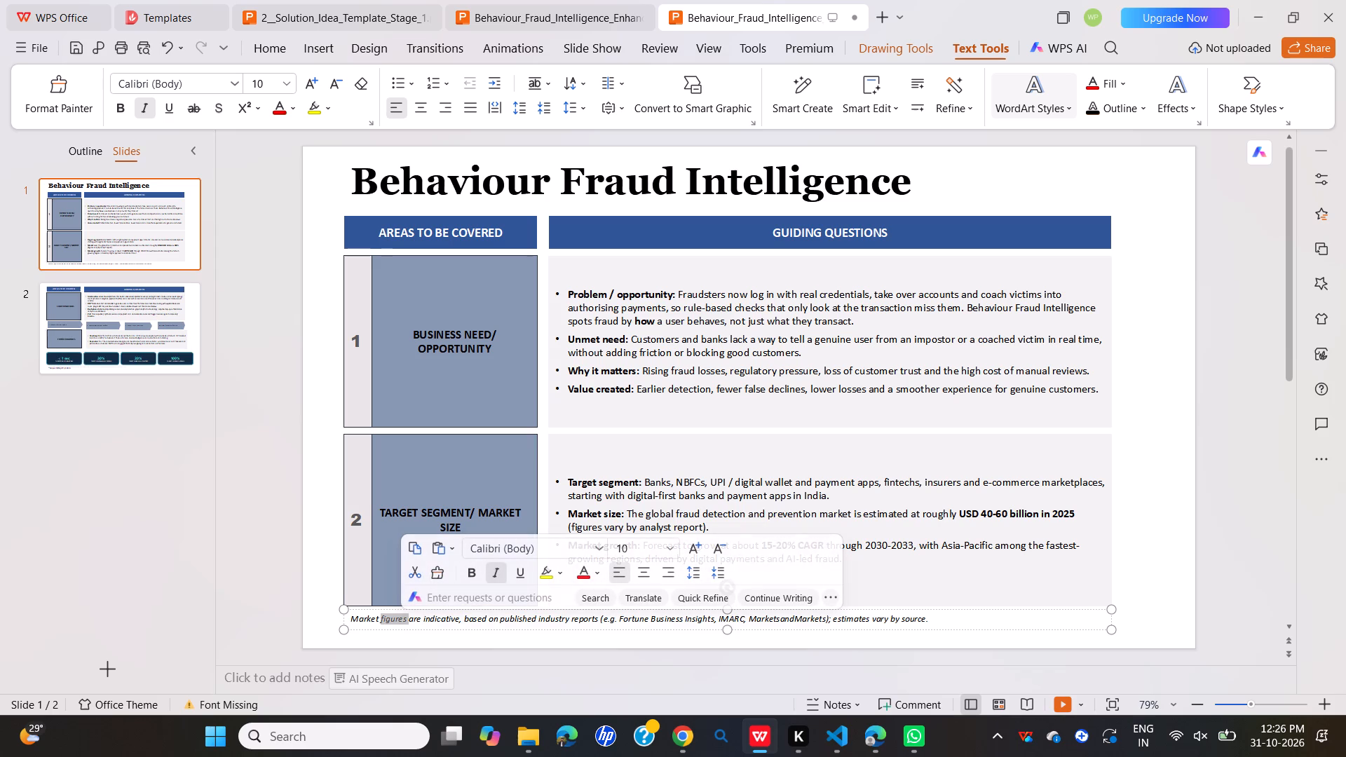
left_click(529, 619)
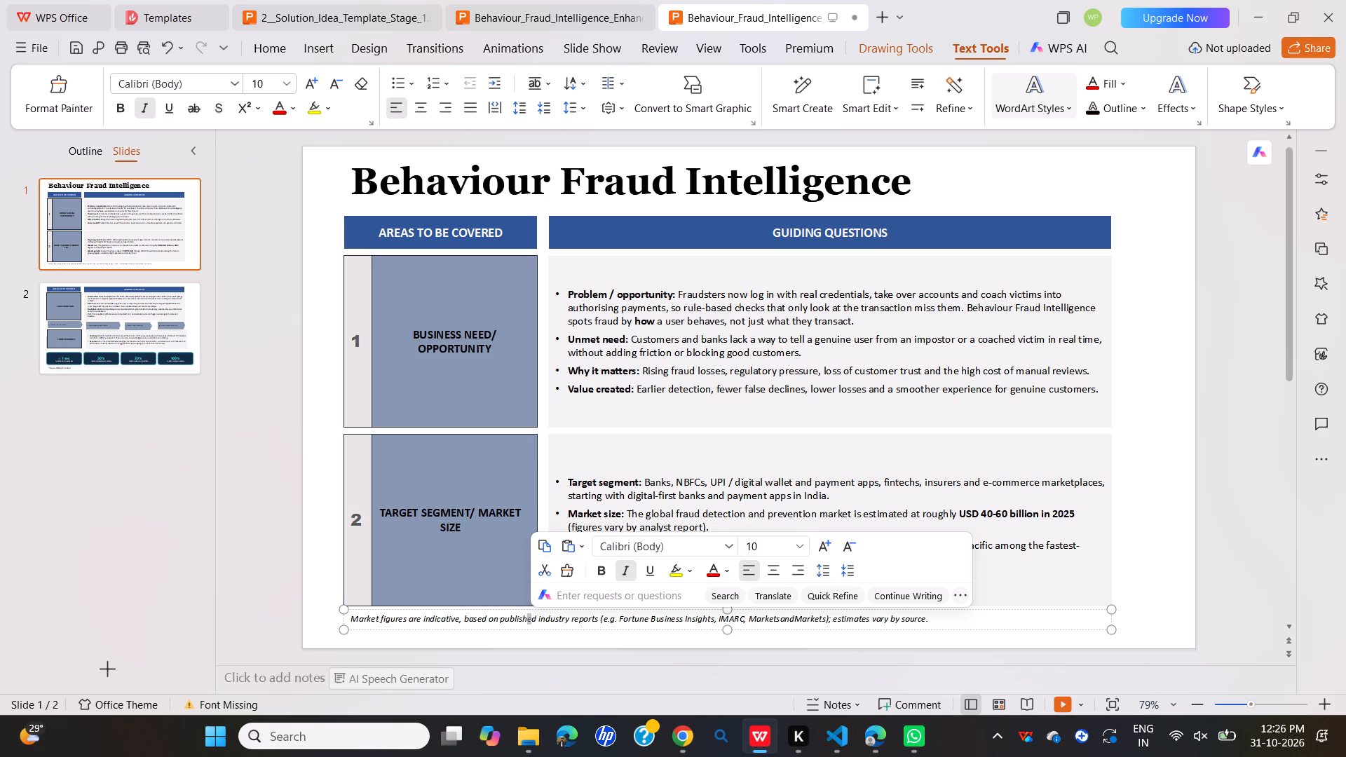
key("ctrl+a")
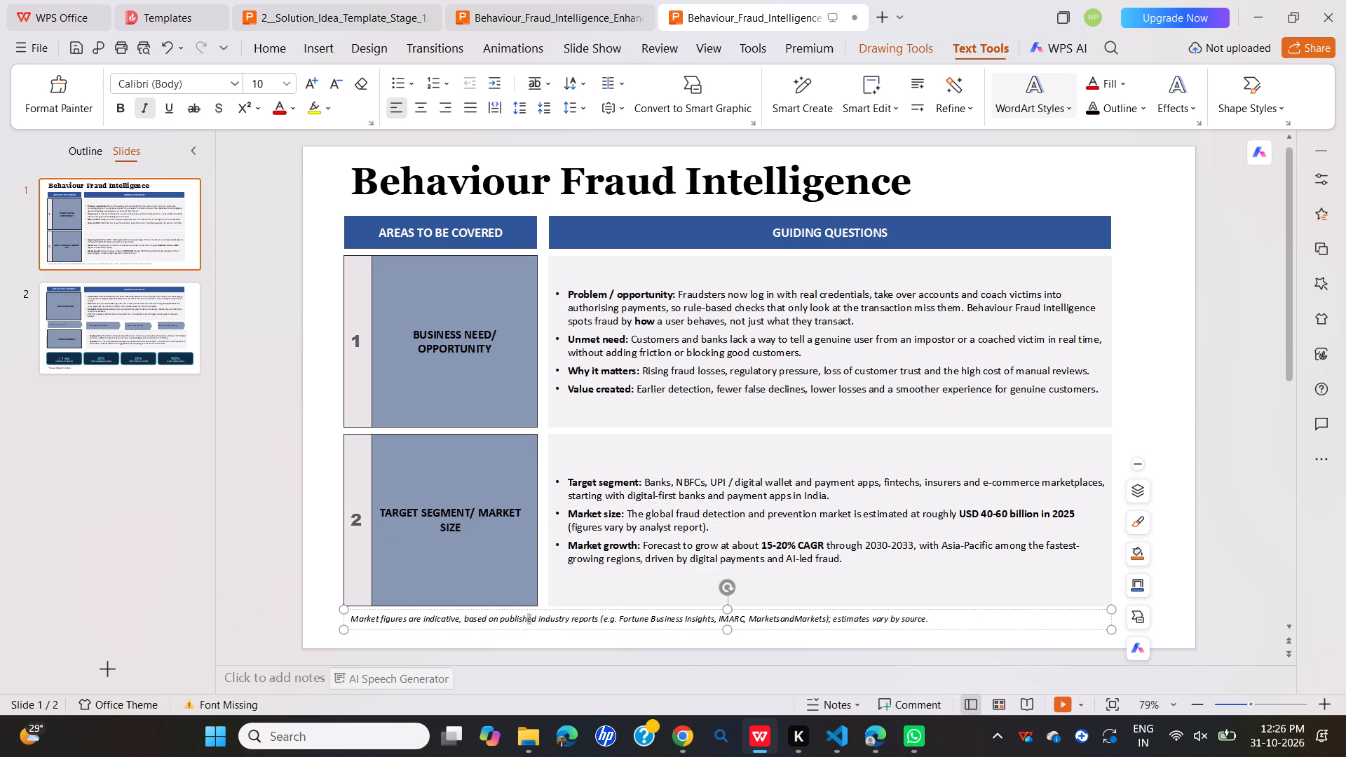
key("BackSpace")
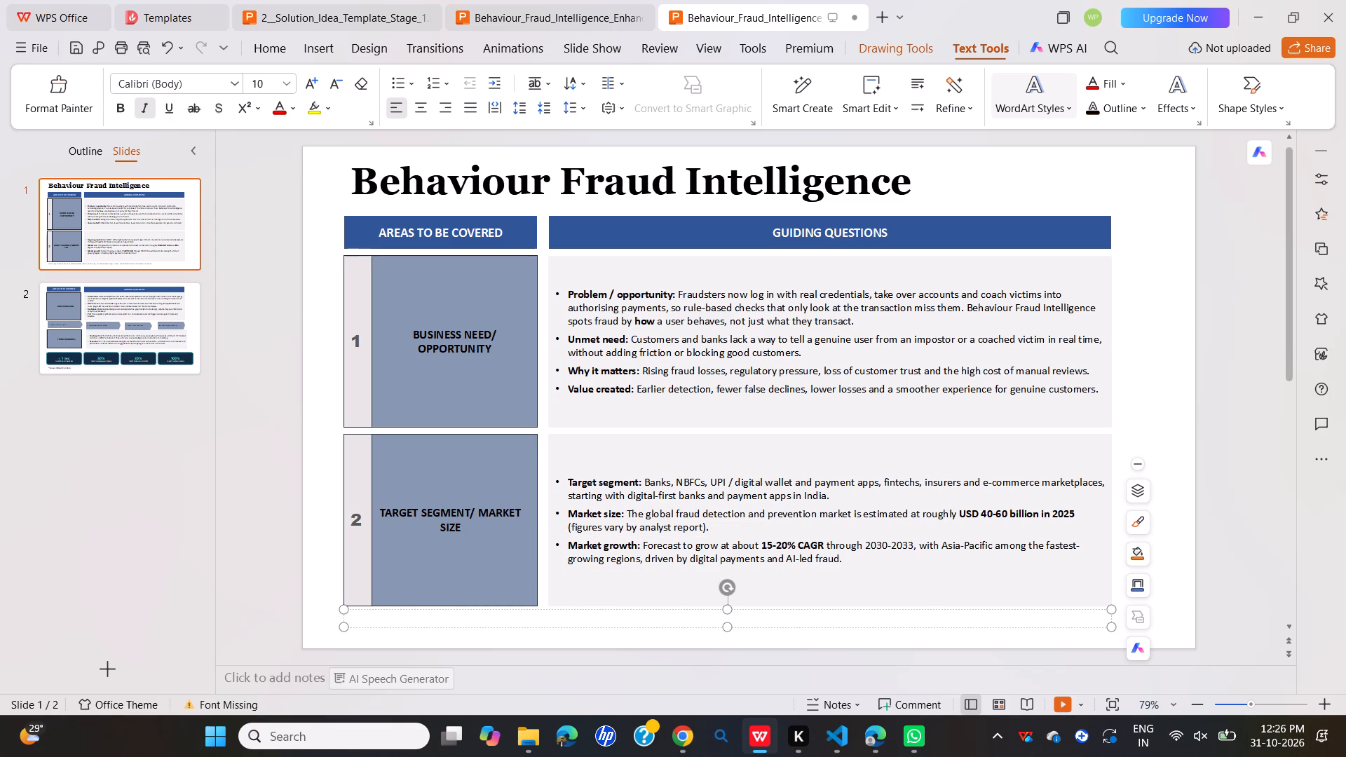
left_click(320, 615)
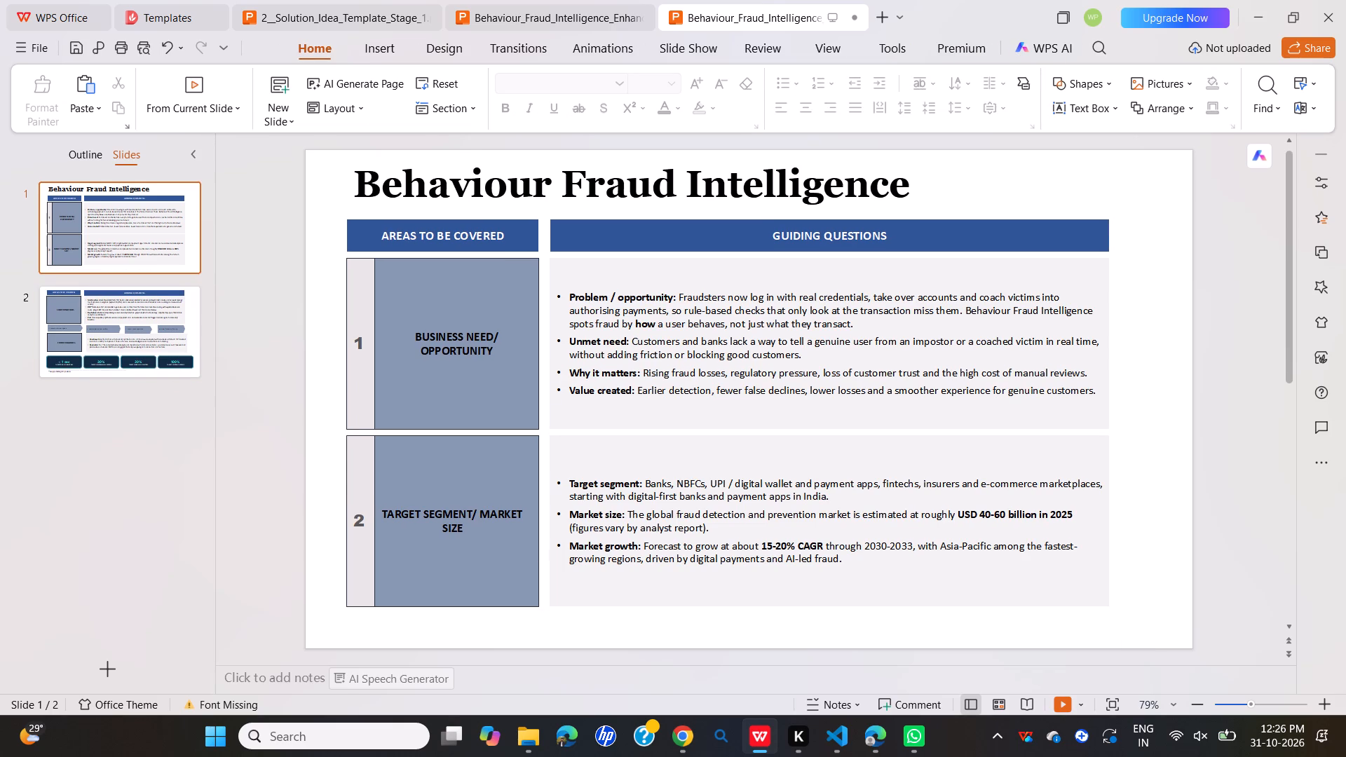
Delete the "*Unique Selling Proposition" footnote and the overlapping proposed pilot targets note below slide 2's metric cards.
left_click(68, 318)
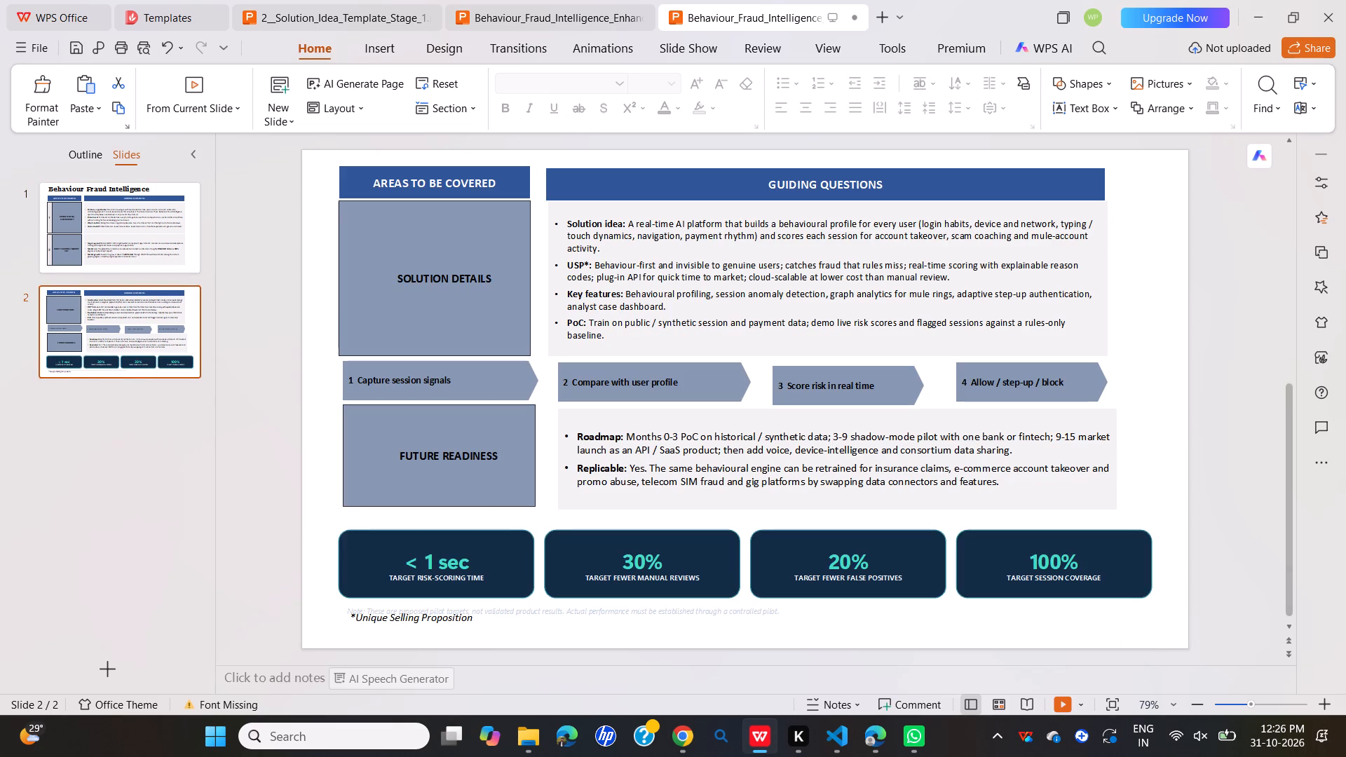
double_click(427, 623)
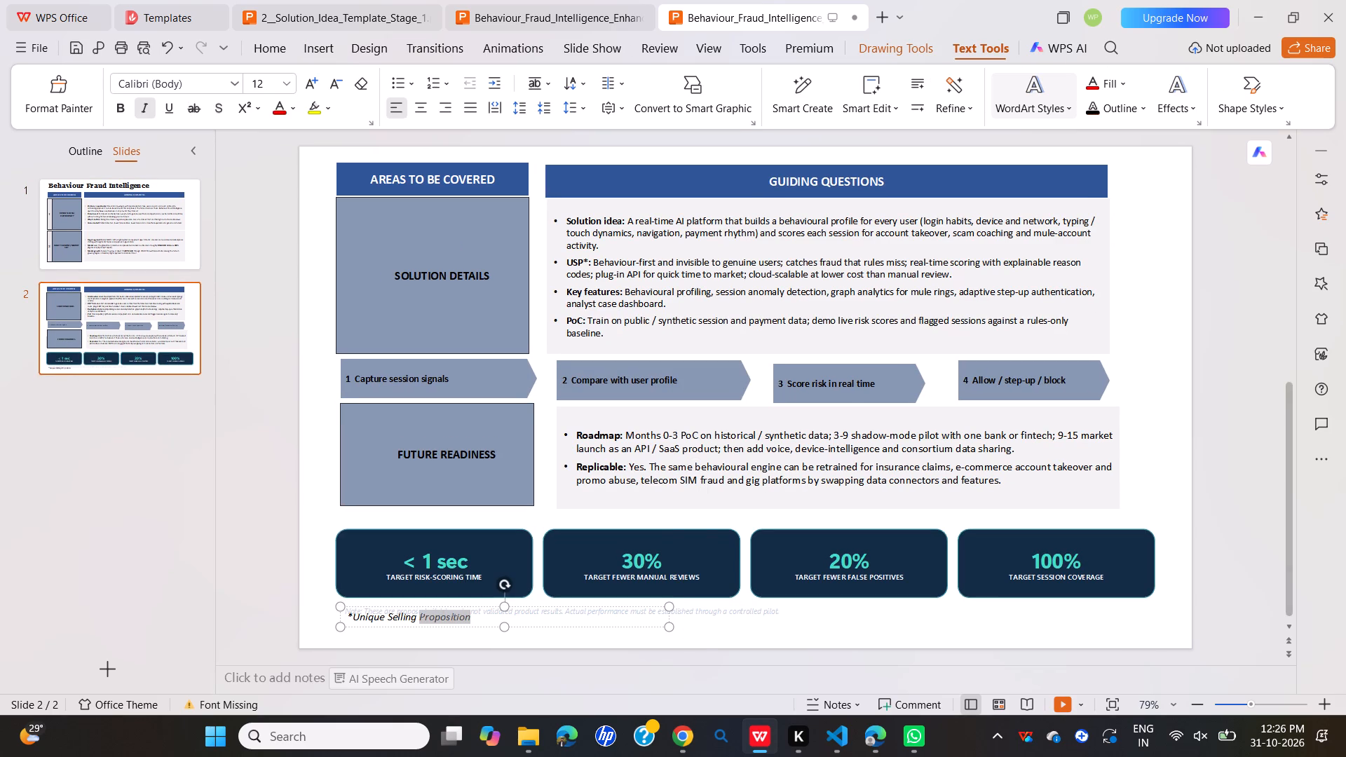
key("ctrl+a")
key("BackSpace")
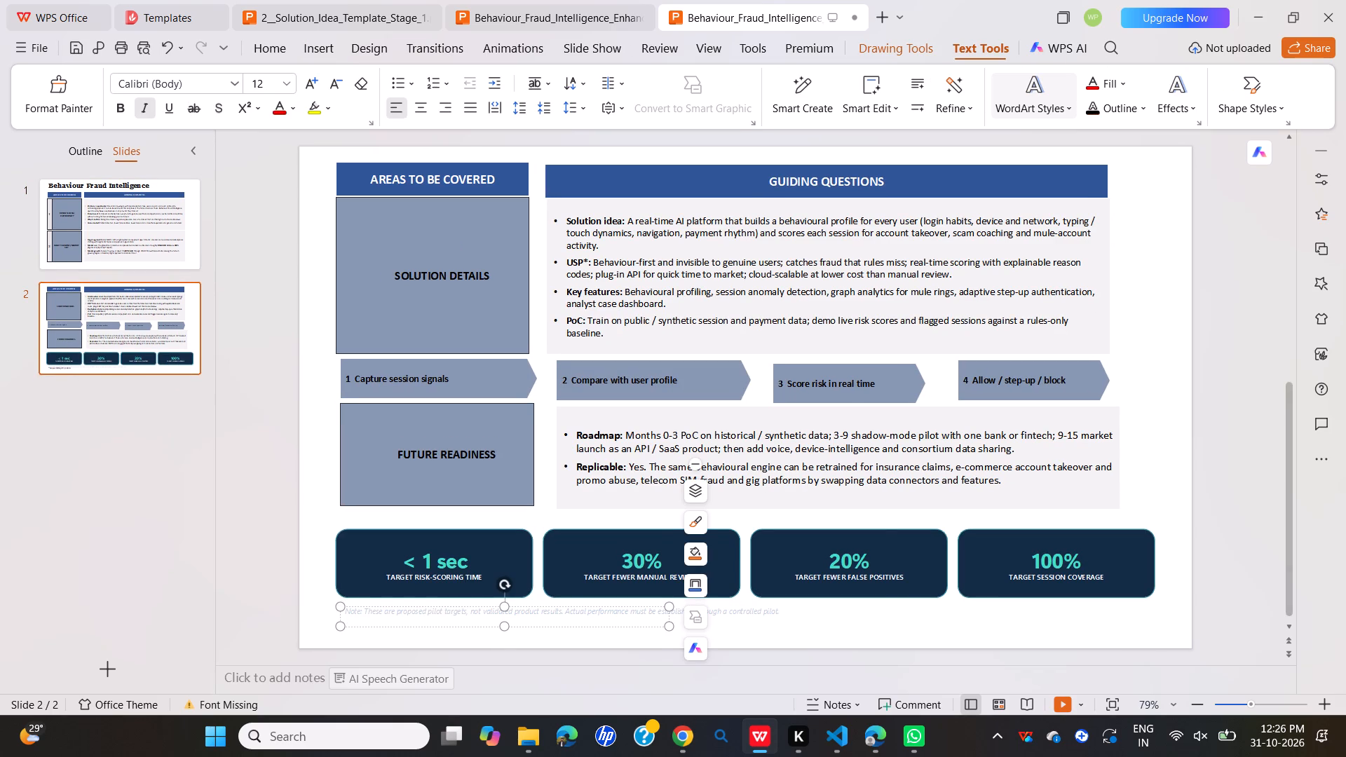
double_click(449, 612)
key("ctrl+a")
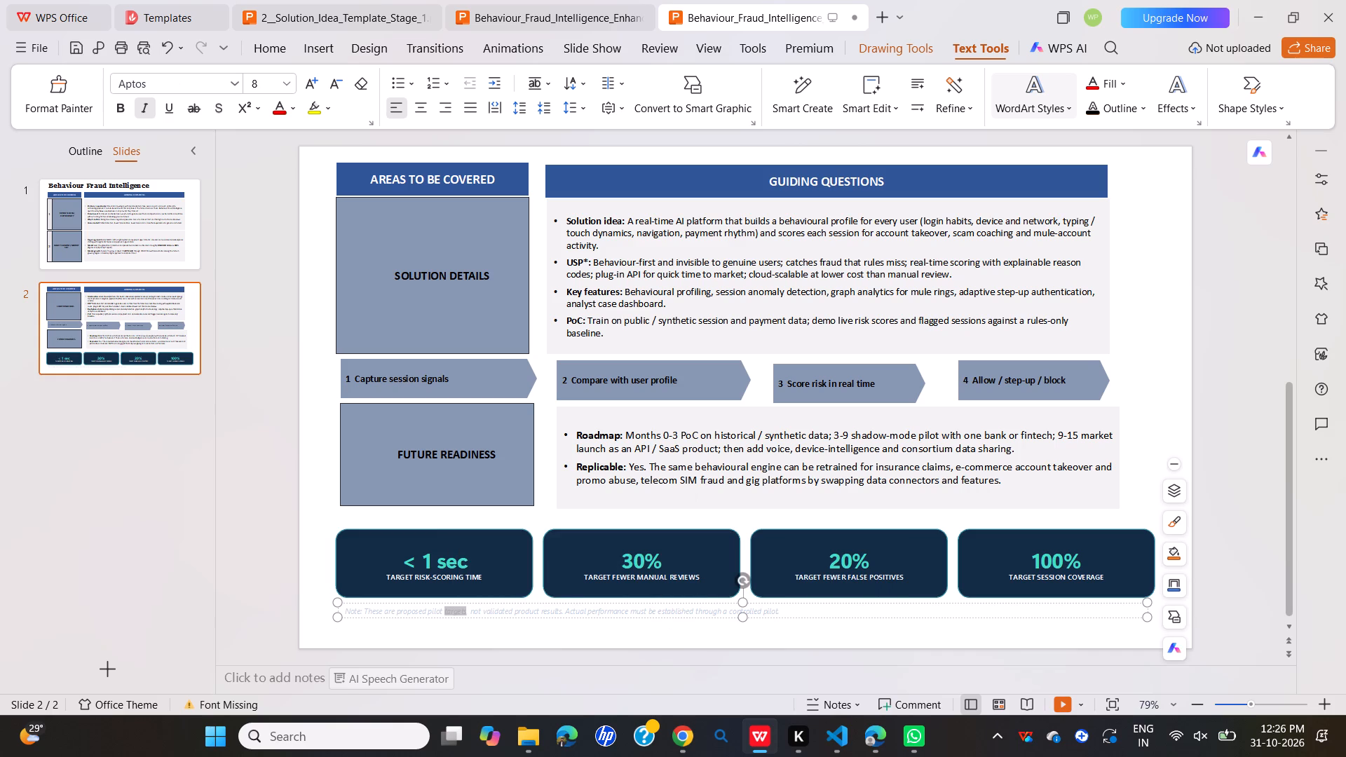
key("BackSpace")
left_click(546, 648)
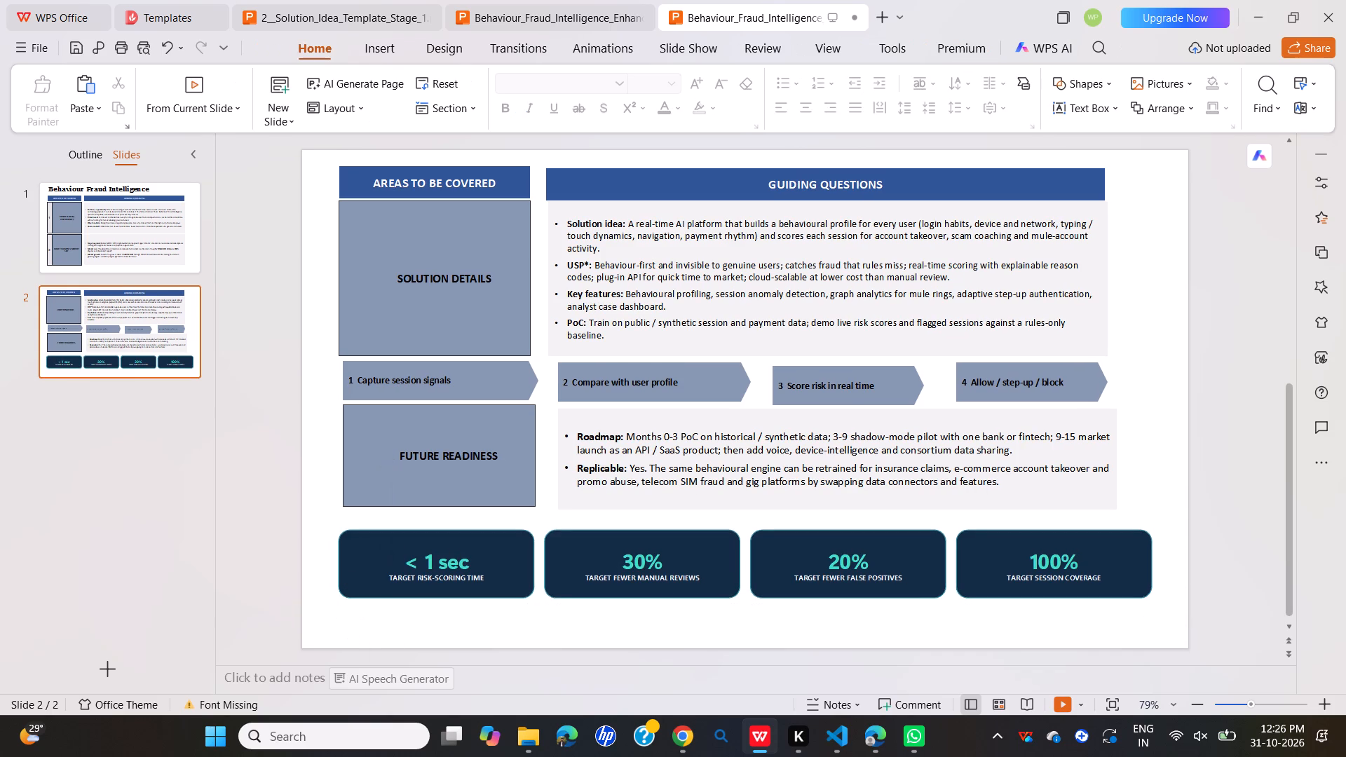
Lower the "2 Compare with user profile" arrow level with arrow 3 and narrow it from its tip to widen the gap between them.
left_click(738, 383)
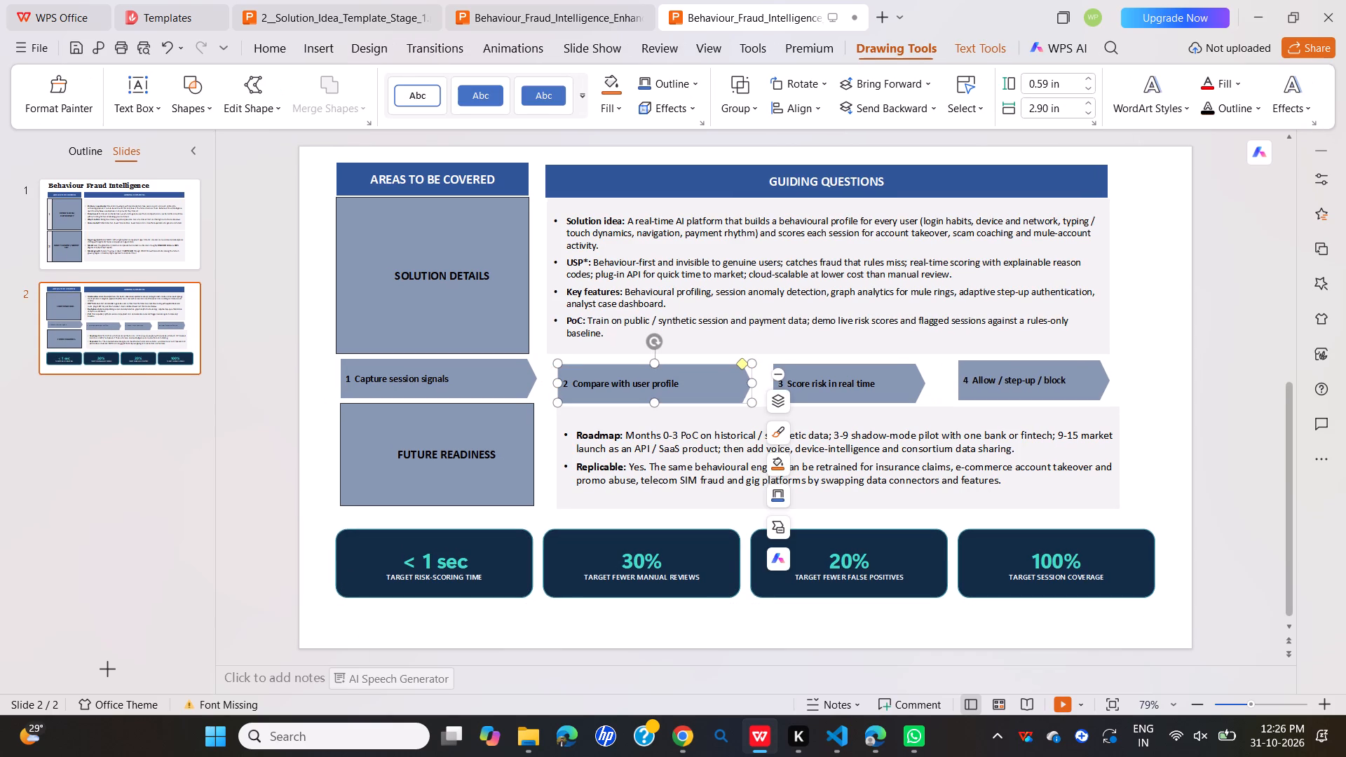
left_click_drag(749, 382, 706, 377)
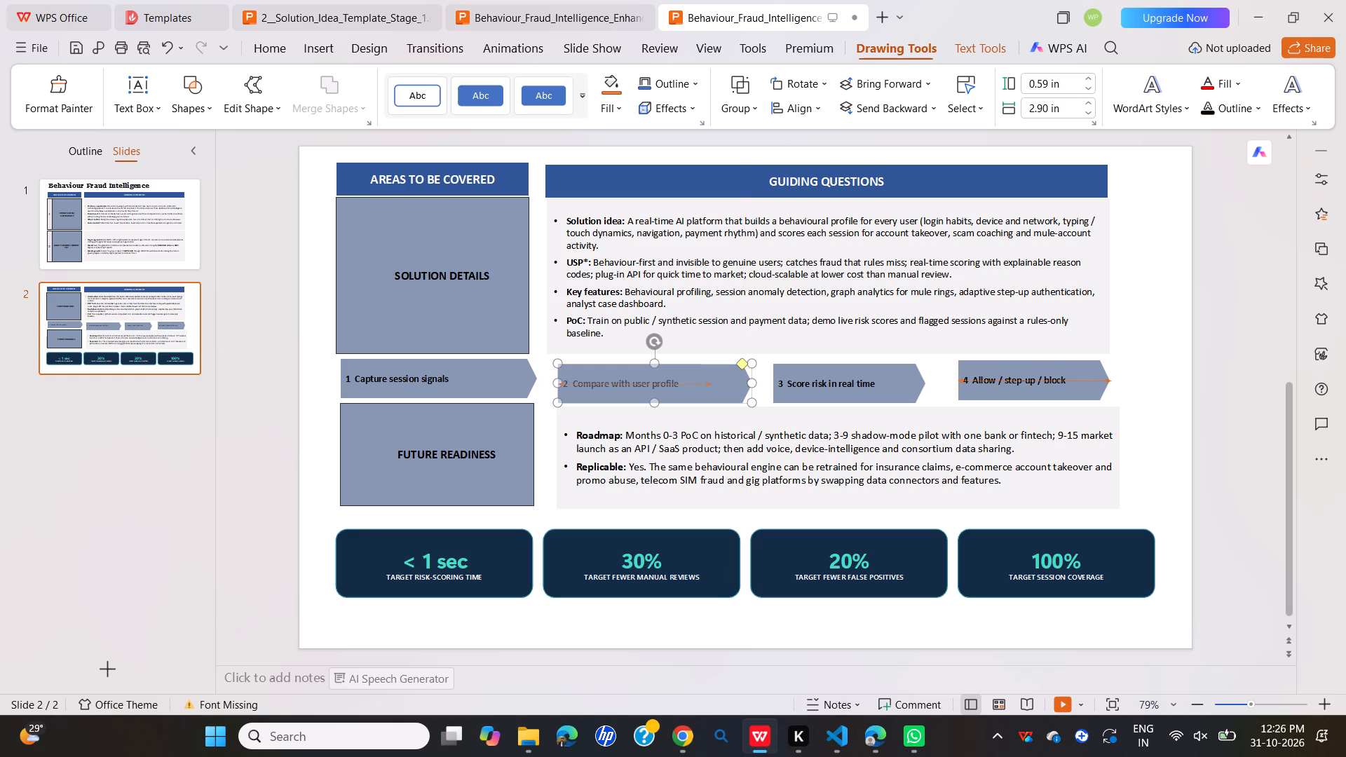
left_click_drag(706, 377, 707, 376)
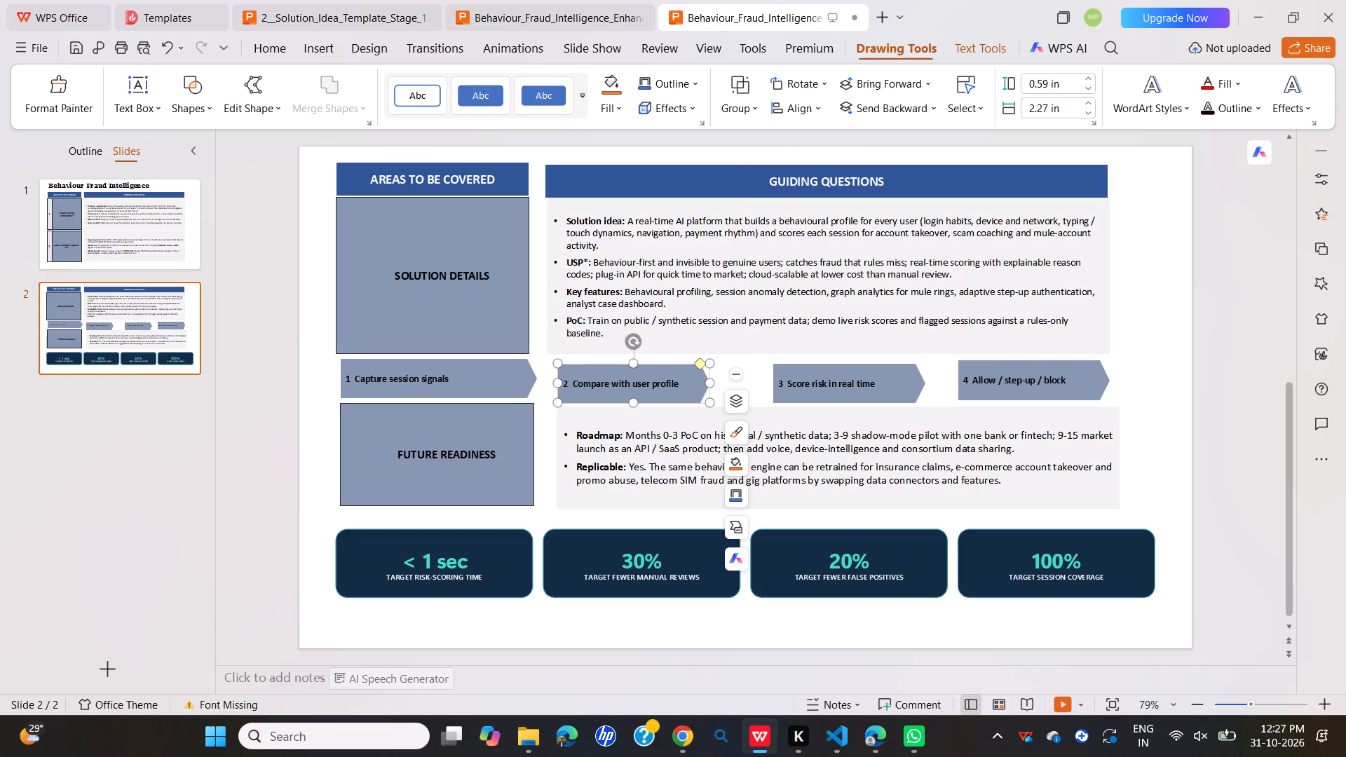
left_click_drag(711, 381, 734, 376)
left_click(902, 396)
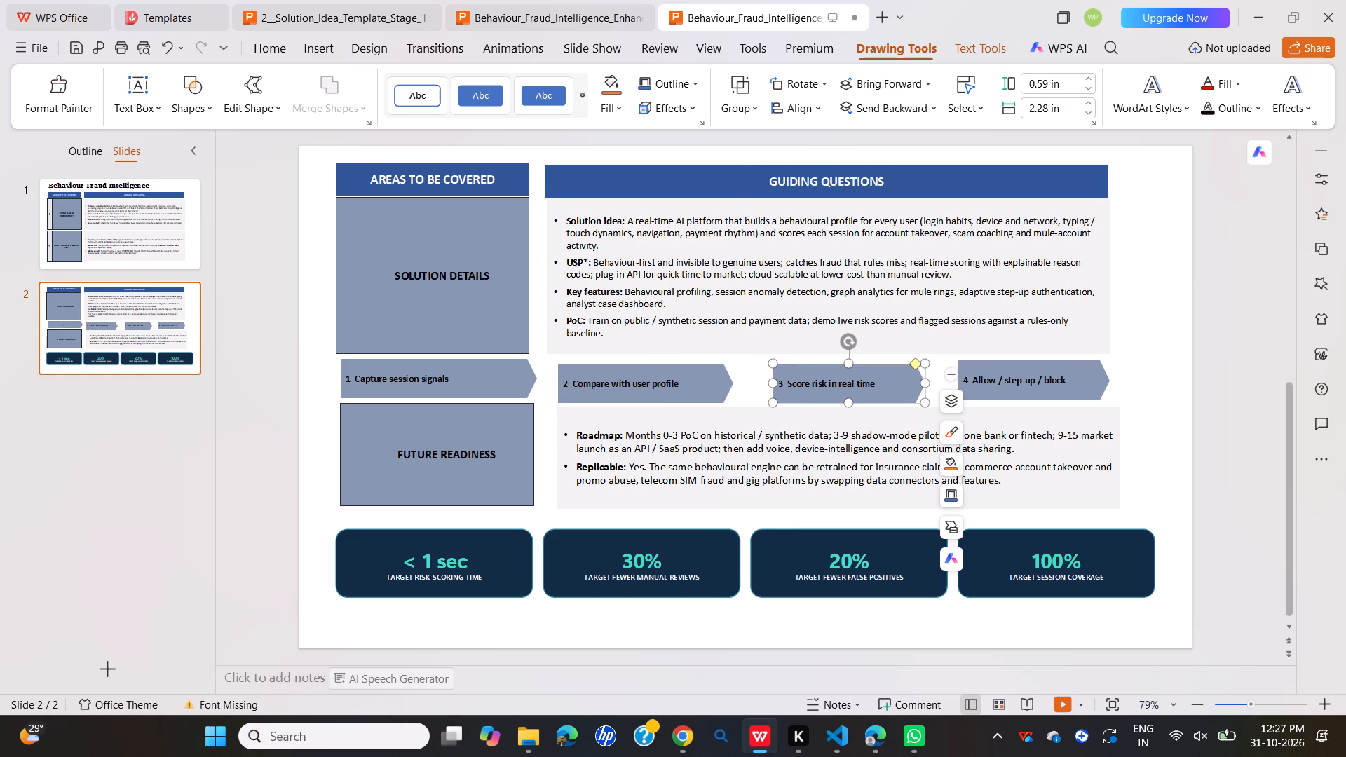
left_click(758, 428)
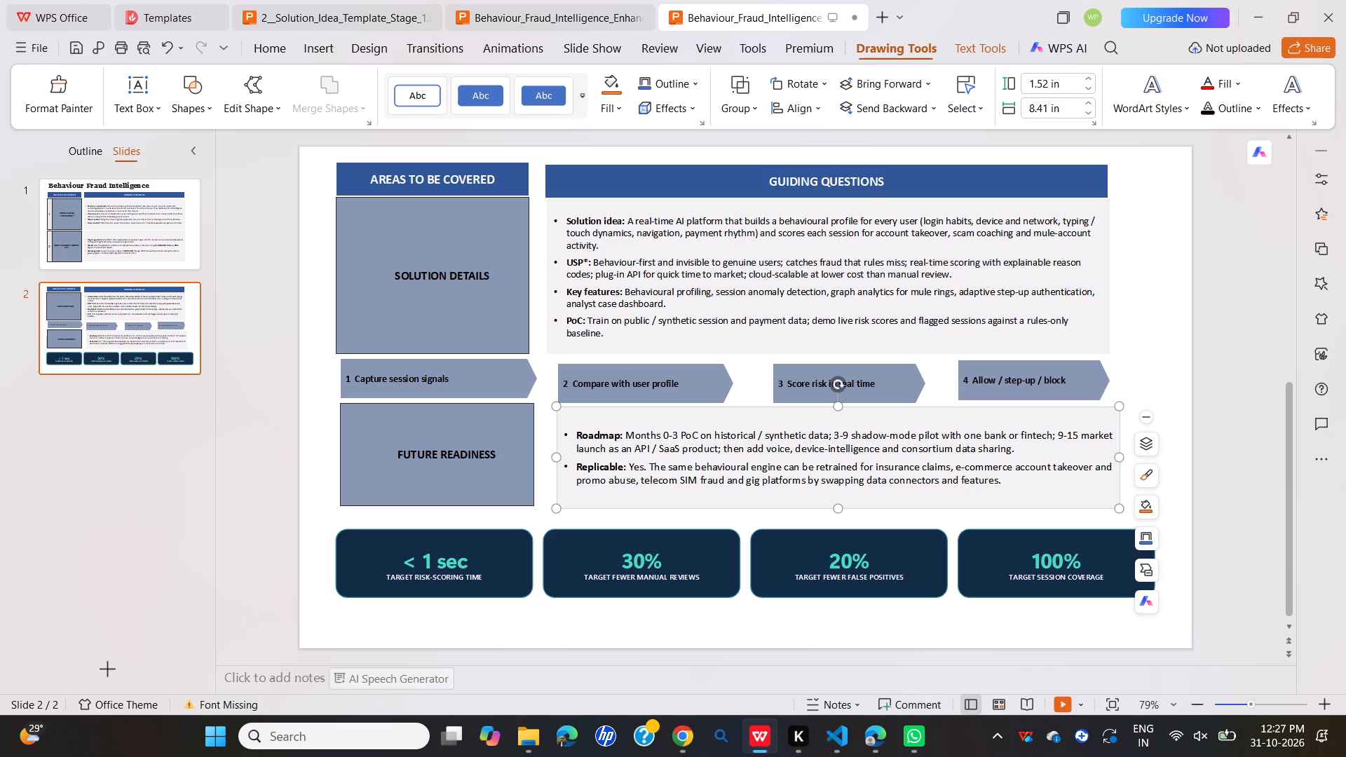
Close the 2__Solution_Idea_Template_Stage_1 and three-slide Behaviour_Fraud_Intelligence_Enhanced presentations, keeping the edited two-slide deck open.
left_click(121, 234)
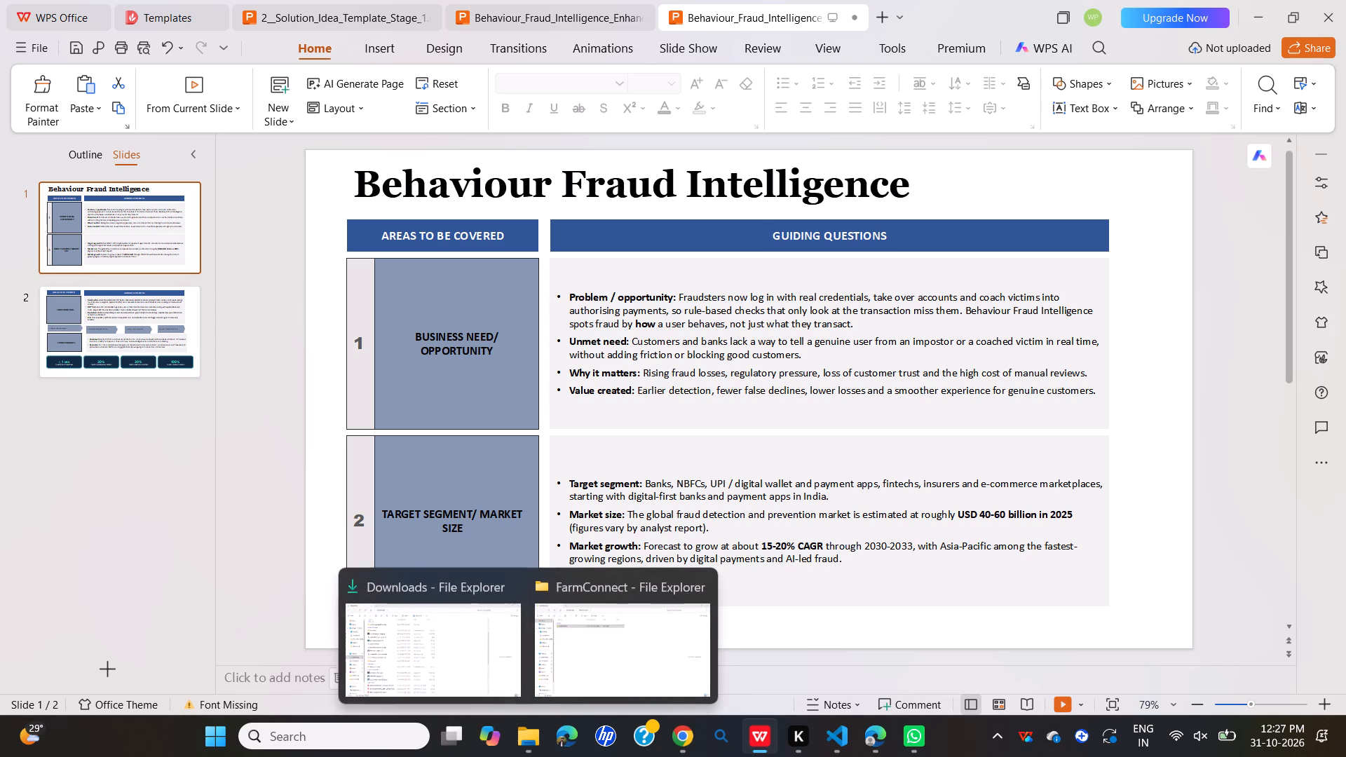
left_click(432, 18)
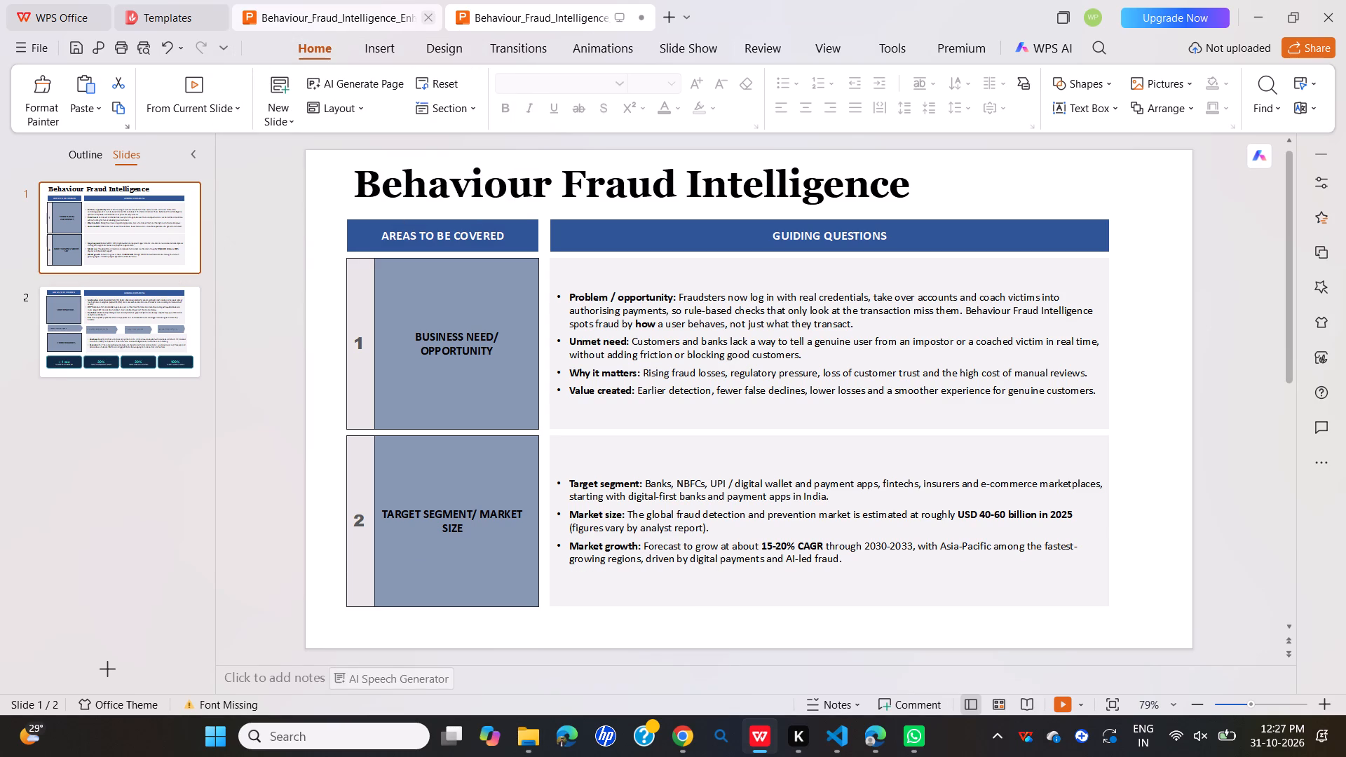
left_click(334, 11)
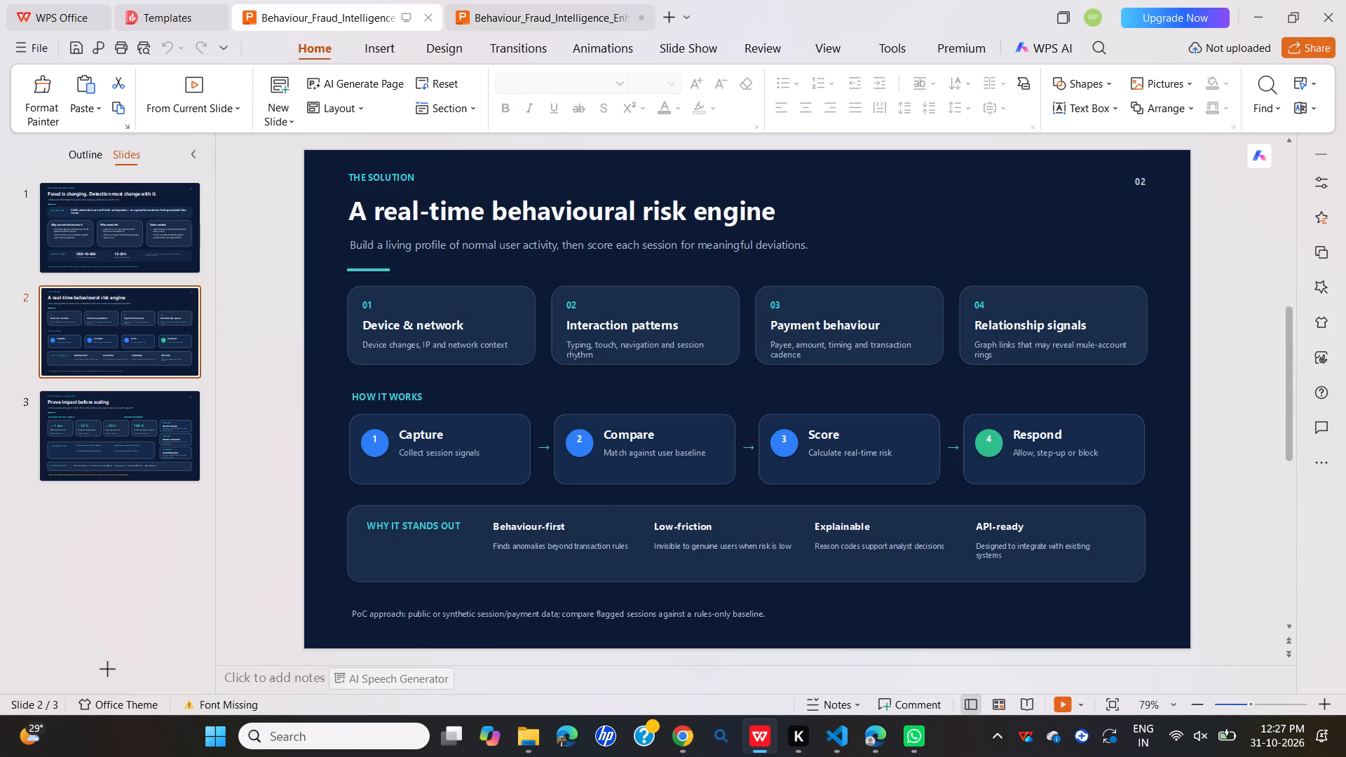
left_click(422, 19)
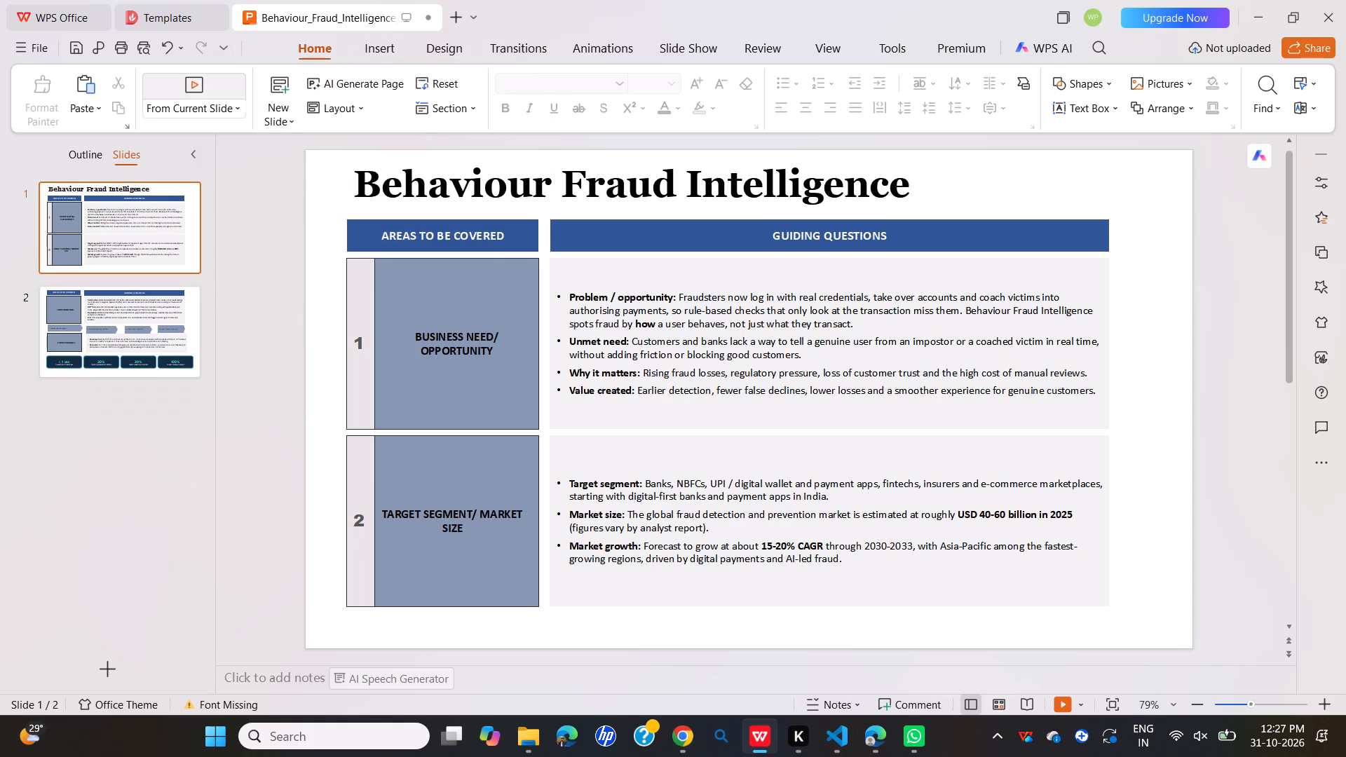
Start saving the two-slide deck as a new file with the Desktop as its destination.
left_click(32, 49)
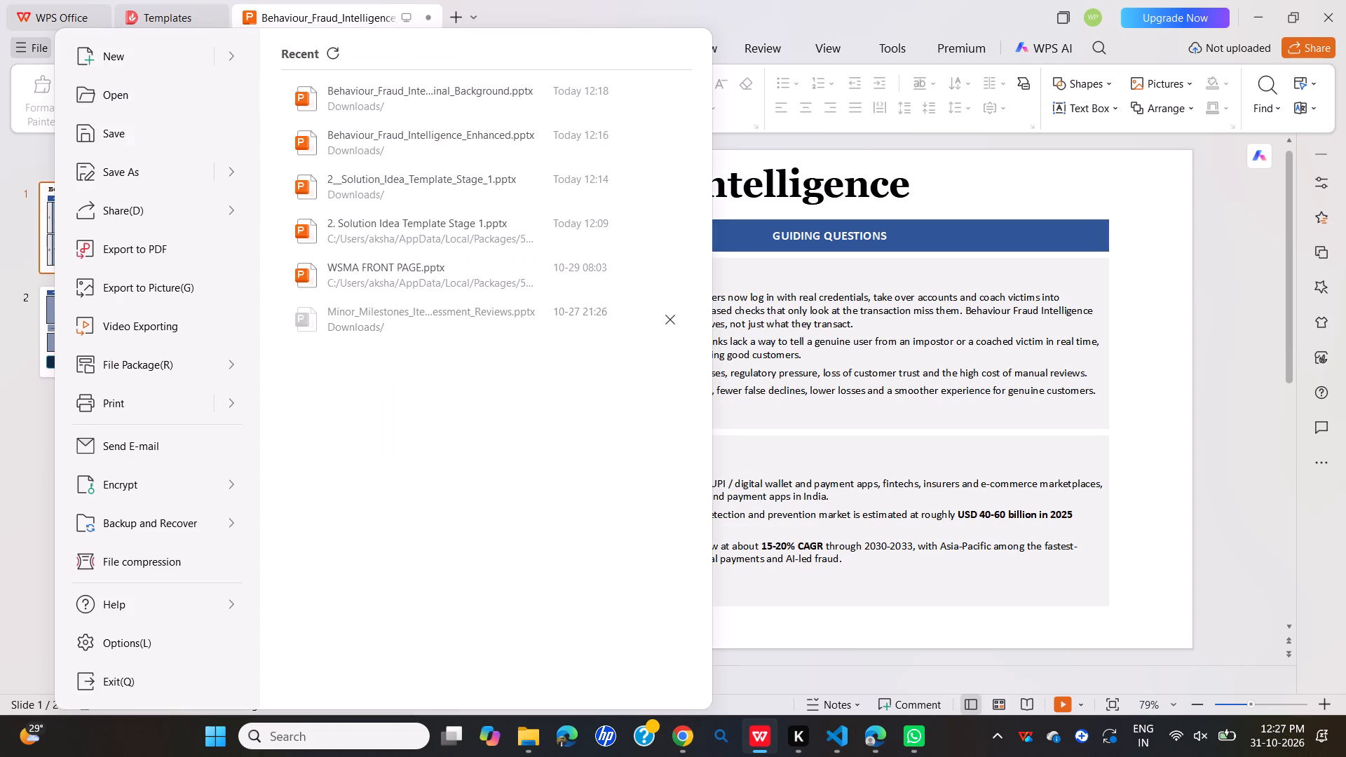
left_click(110, 163)
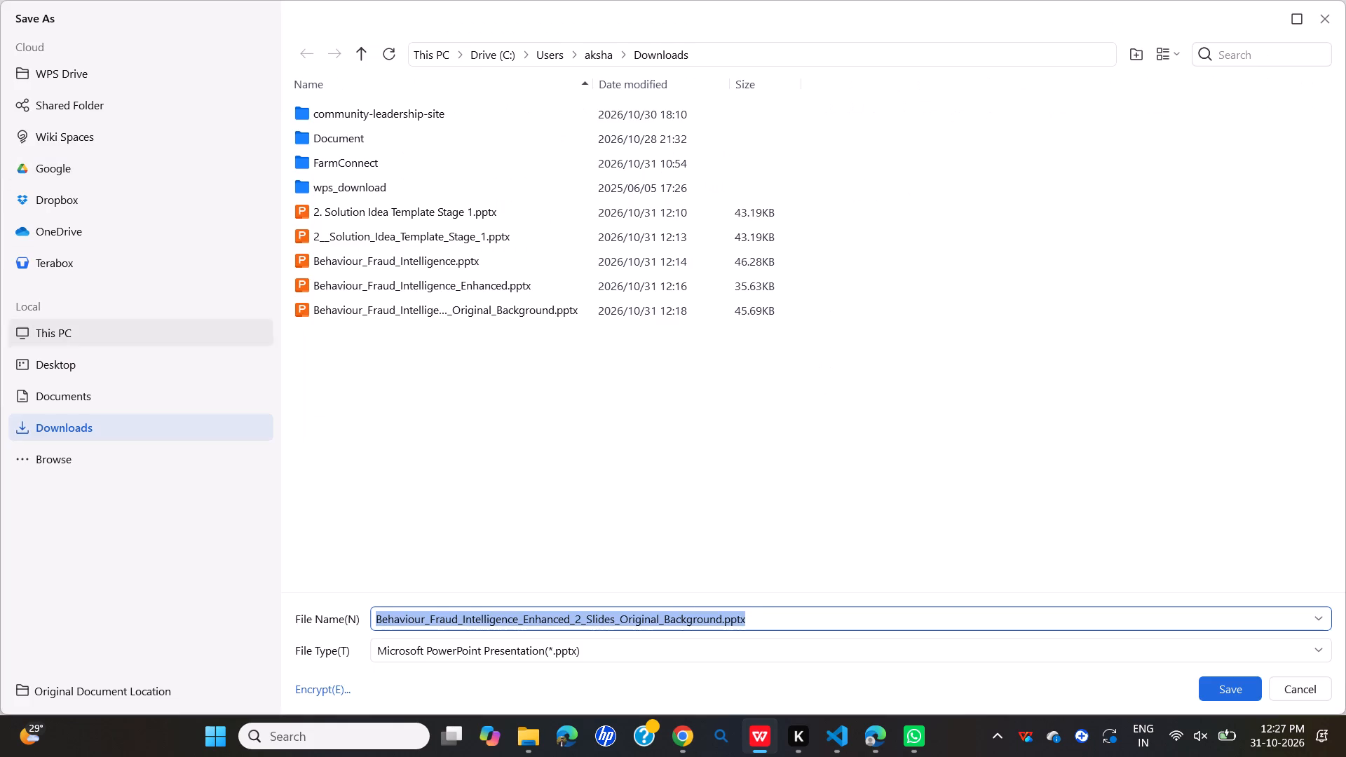
left_click(77, 378)
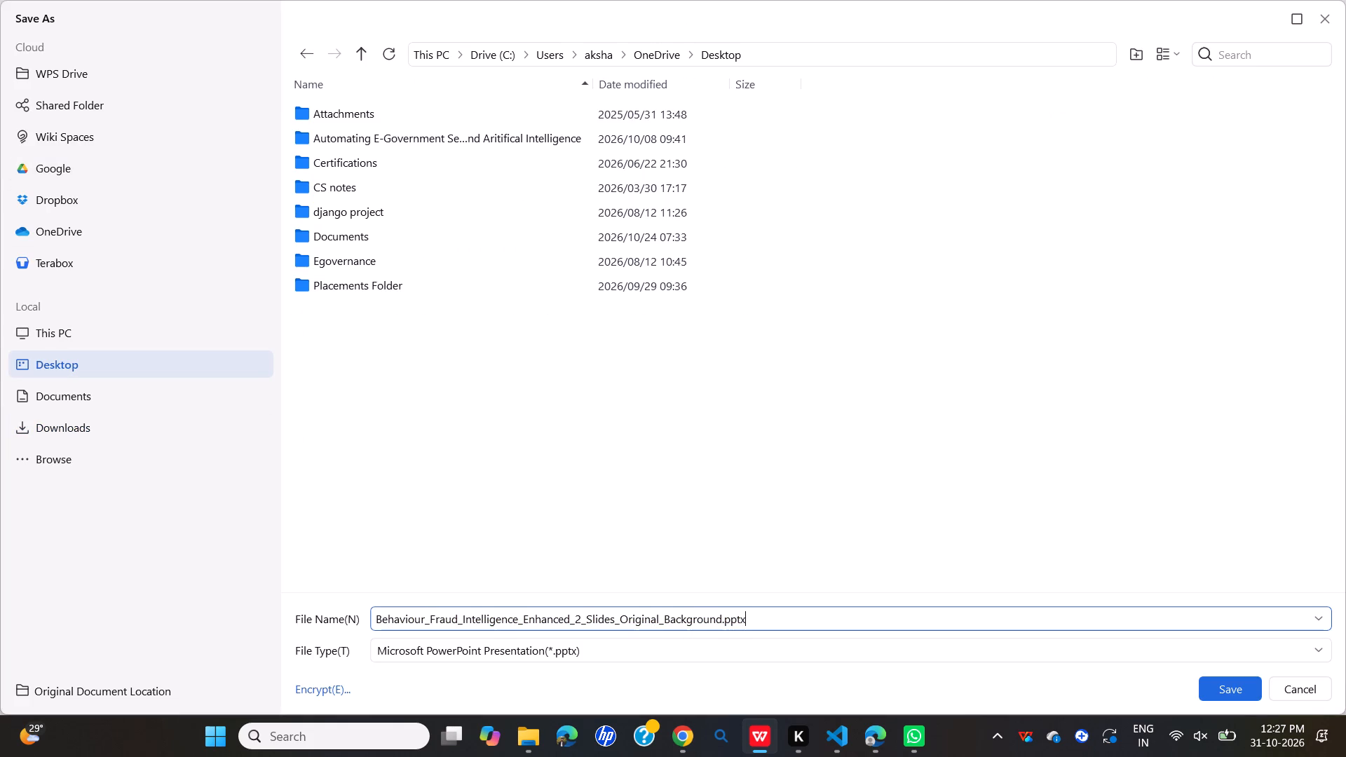
Shorten the new file's name to Behaviour_Fraud_Intelligence.pptx, keeping the extension.
left_click(723, 620)
key("Left")
key("BackSpace")
key("BackSpace")
key("BackSpace")
key("BackSpace")
key("BackSpace")
key("BackSpace")
key("BackSpace")
key("BackSpace")
key("BackSpace")
key("BackSpace")
key("BackSpace")
key("BackSpace")
key("BackSpace")
key("BackSpace")
key("BackSpace")
key("BackSpace")
key("BackSpace")
key("BackSpace")
key("BackSpace")
key("BackSpace")
key("BackSpace")
key("BackSpace")
key("BackSpace")
key("BackSpace")
key("BackSpace")
key("BackSpace")
key("BackSpace")
key("BackSpace")
key("BackSpace")
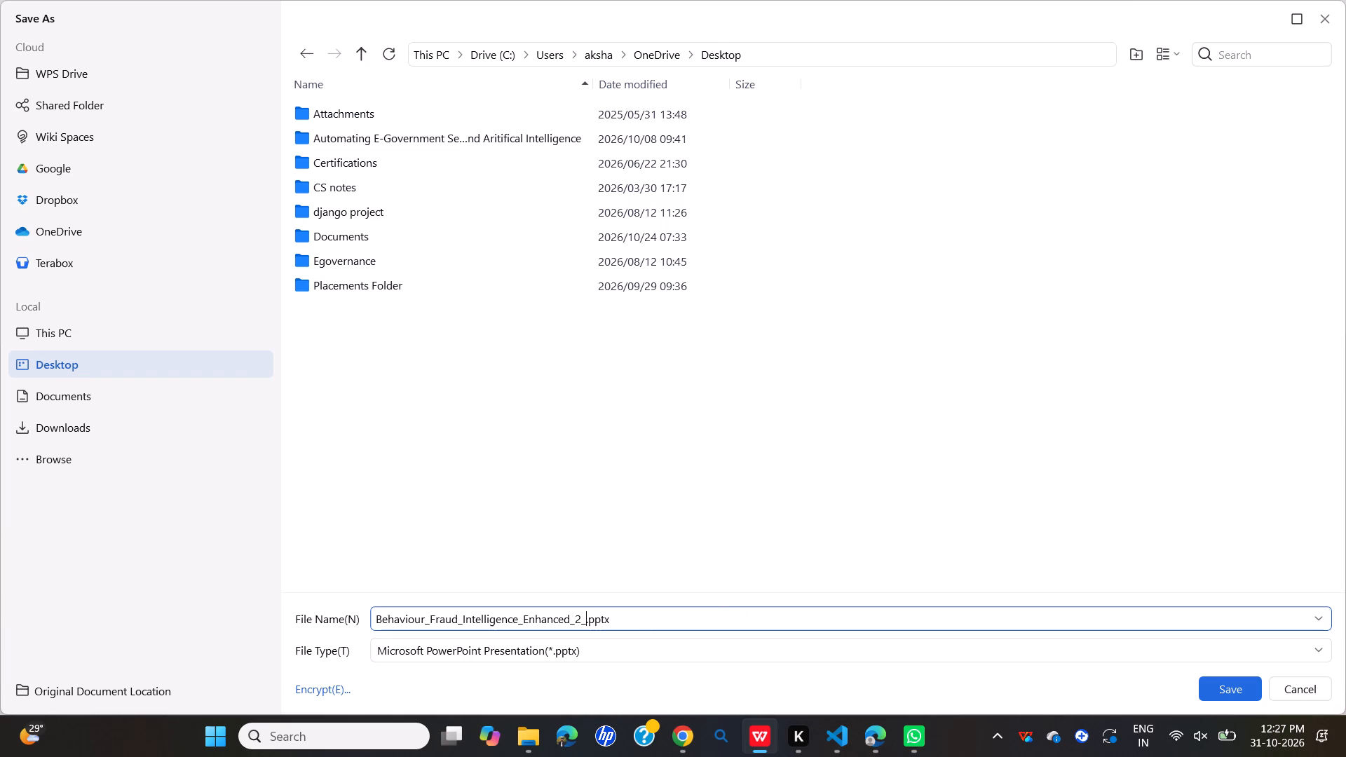
key("BackSpace")
key("BackSpace")
key("BackSpace")
key("BackSpace")
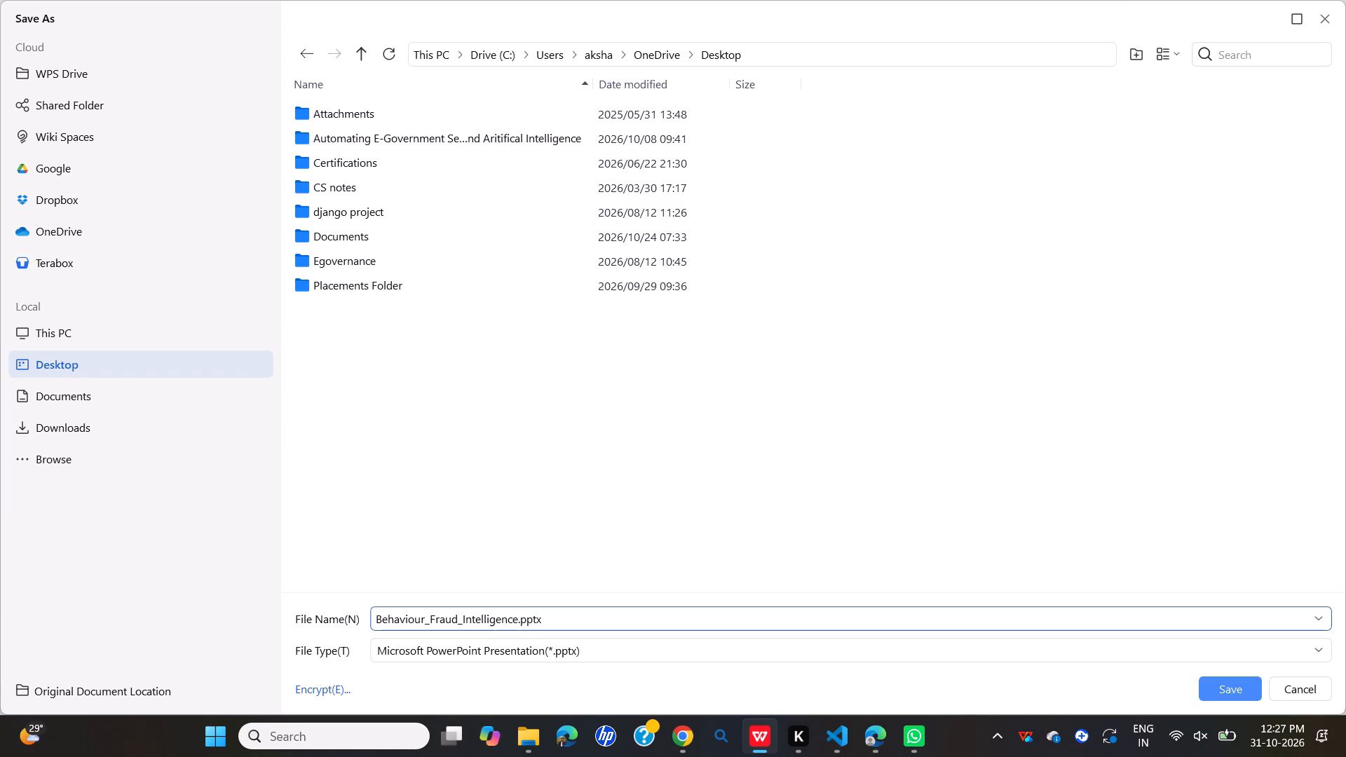
Prefix the file name with "clt alt defeat_".
left_click(376, 621)
type("clr")
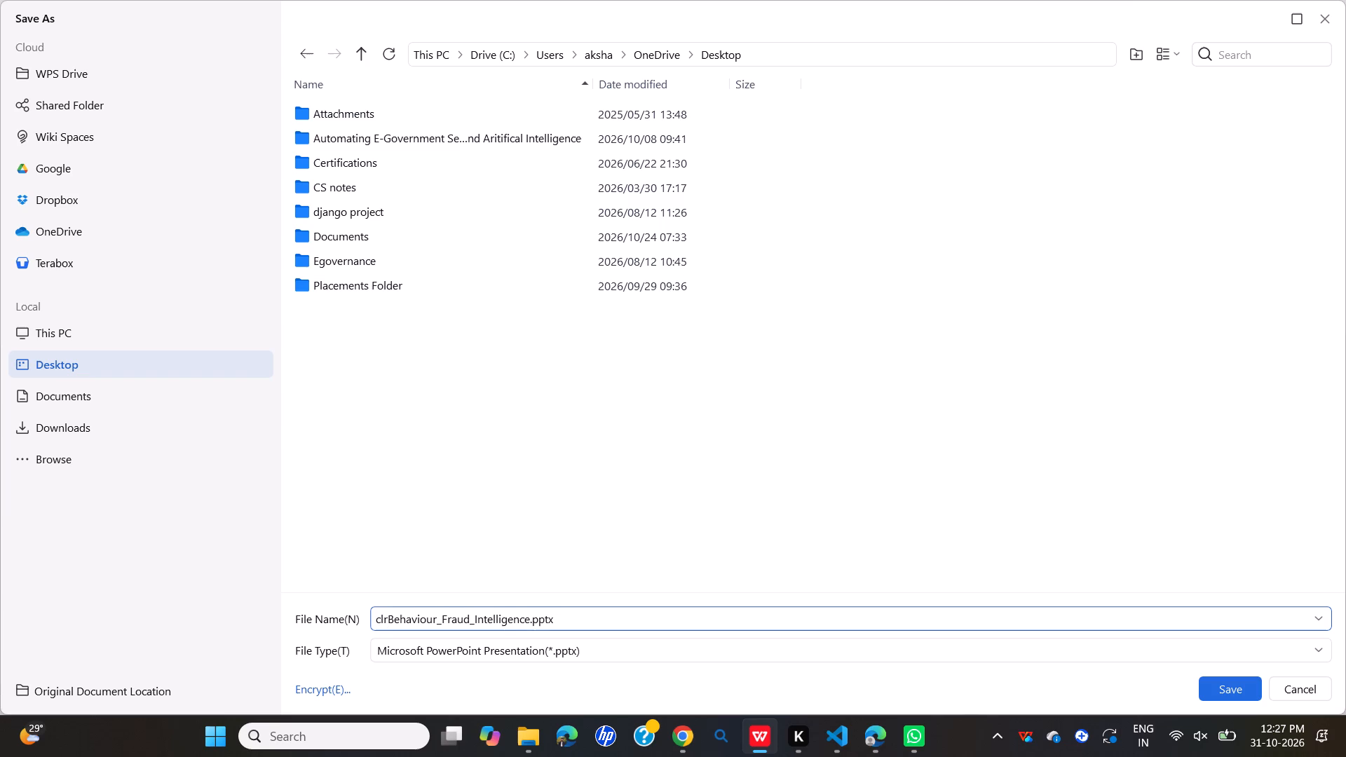
key("BackSpace")
key("t")
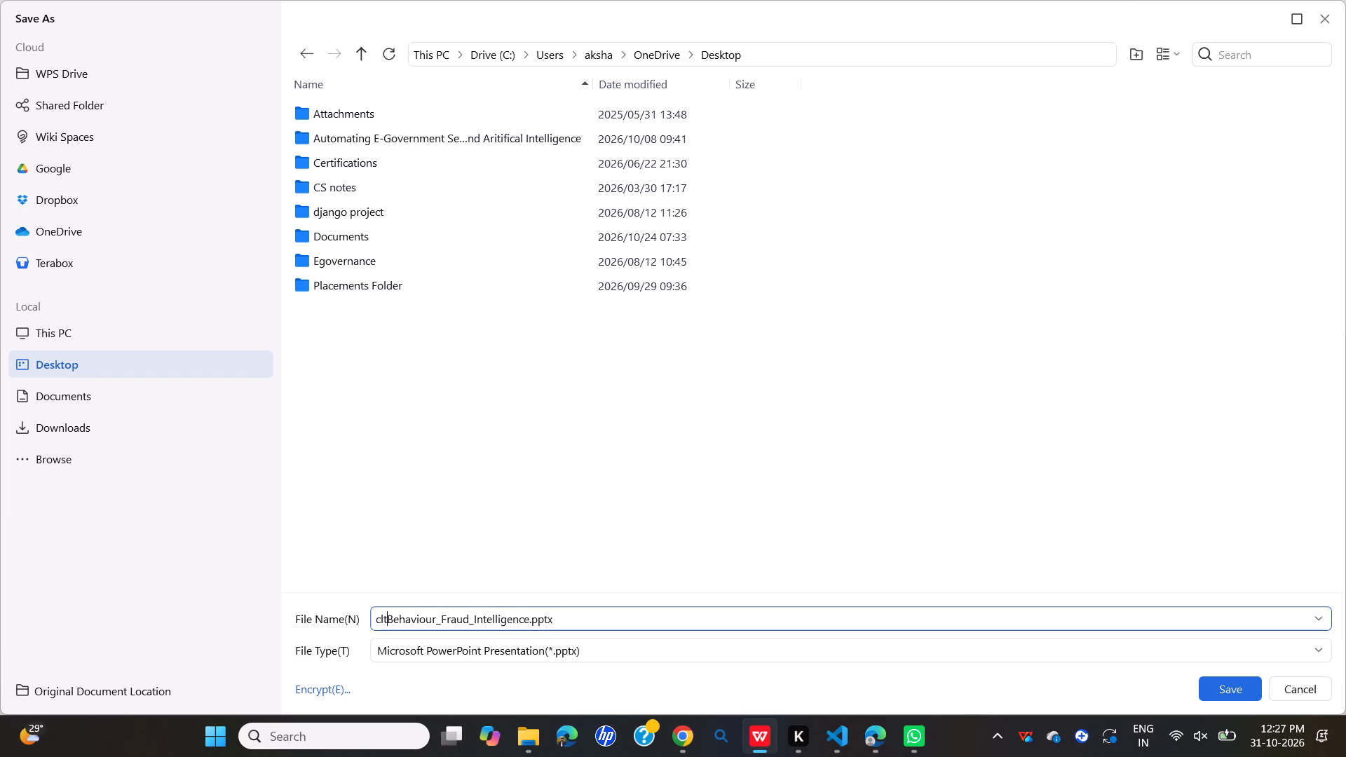
key("space")
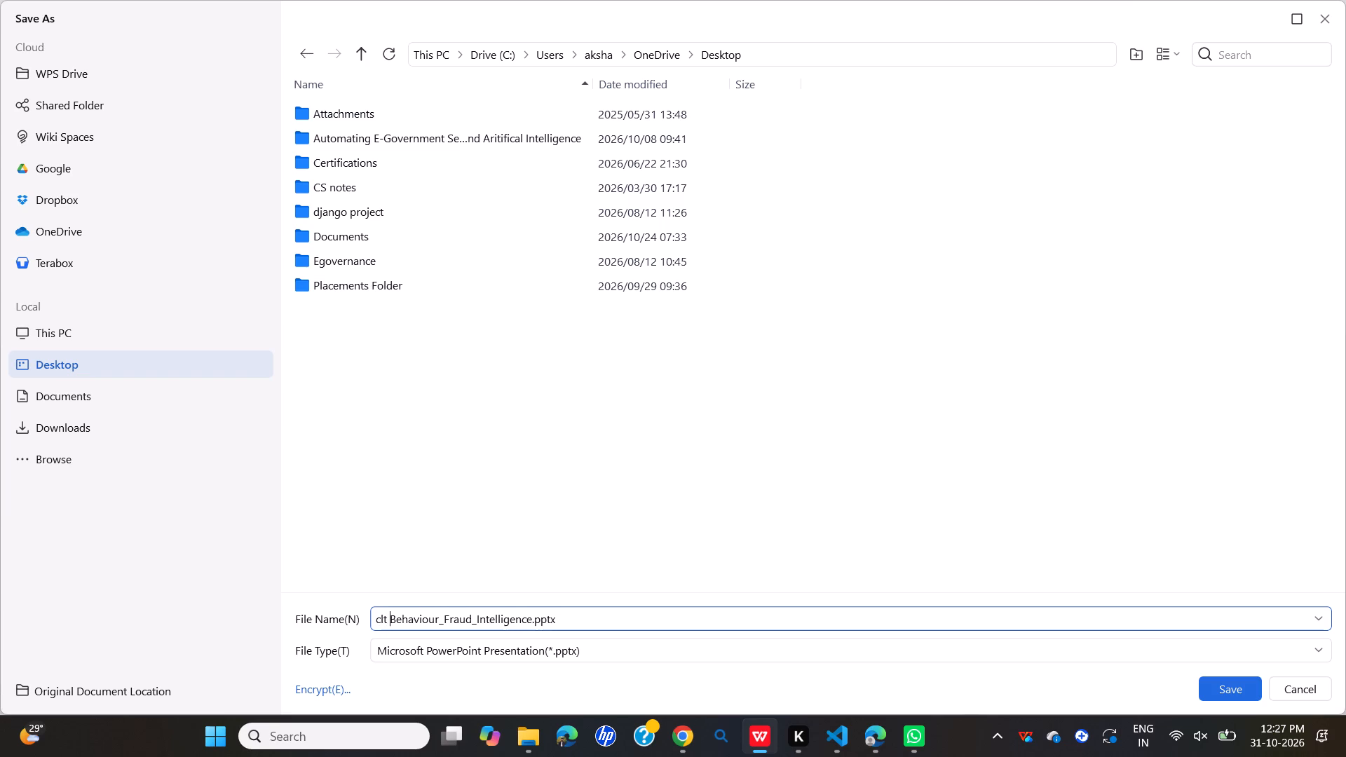
type("alt")
key("space")
type("defea")
type("t_")
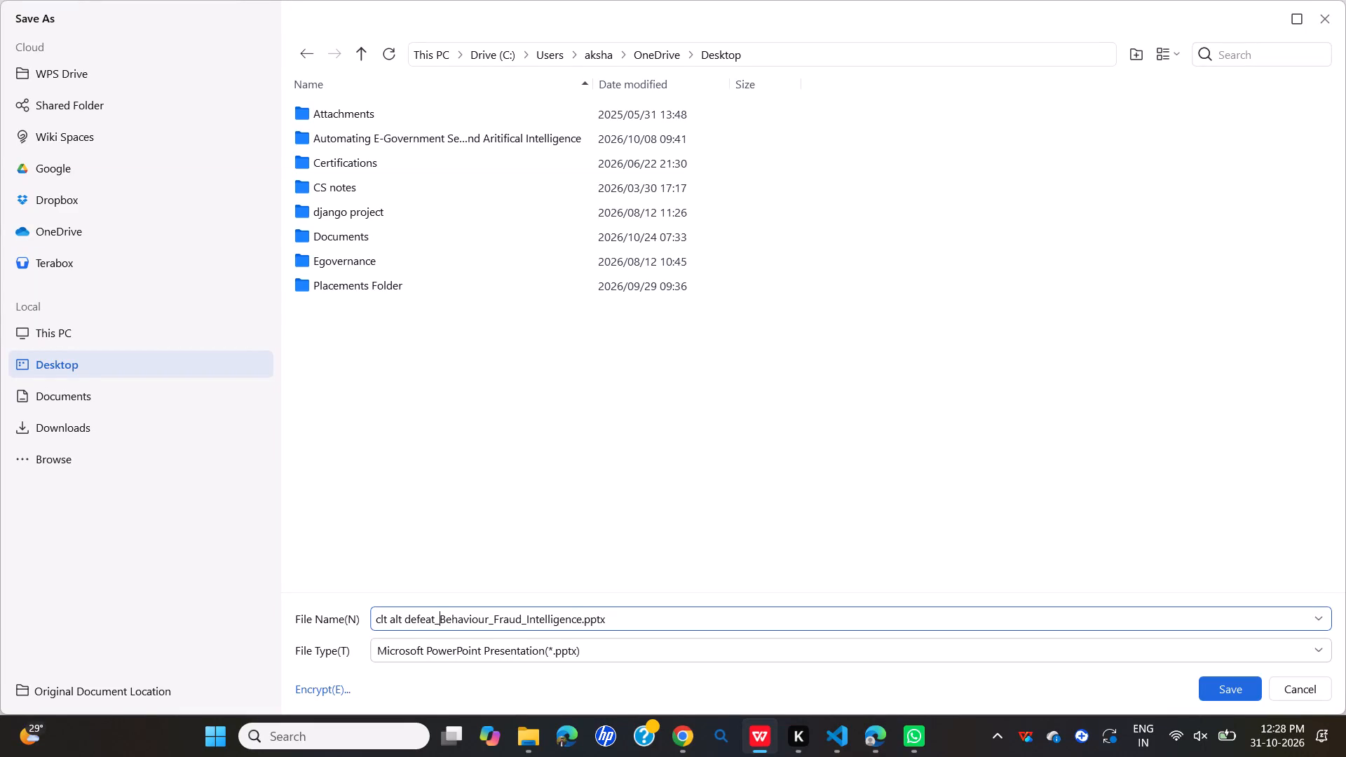
Return to the first word, "clt", of the file name to edit its spelling.
key("Left")
key("Left")
key("Left")
key("Left")
key("Left")
key("Left")
key("Left")
key("Left")
key("Left")
key("Left")
key("Left")
key("Left")
key("Left")
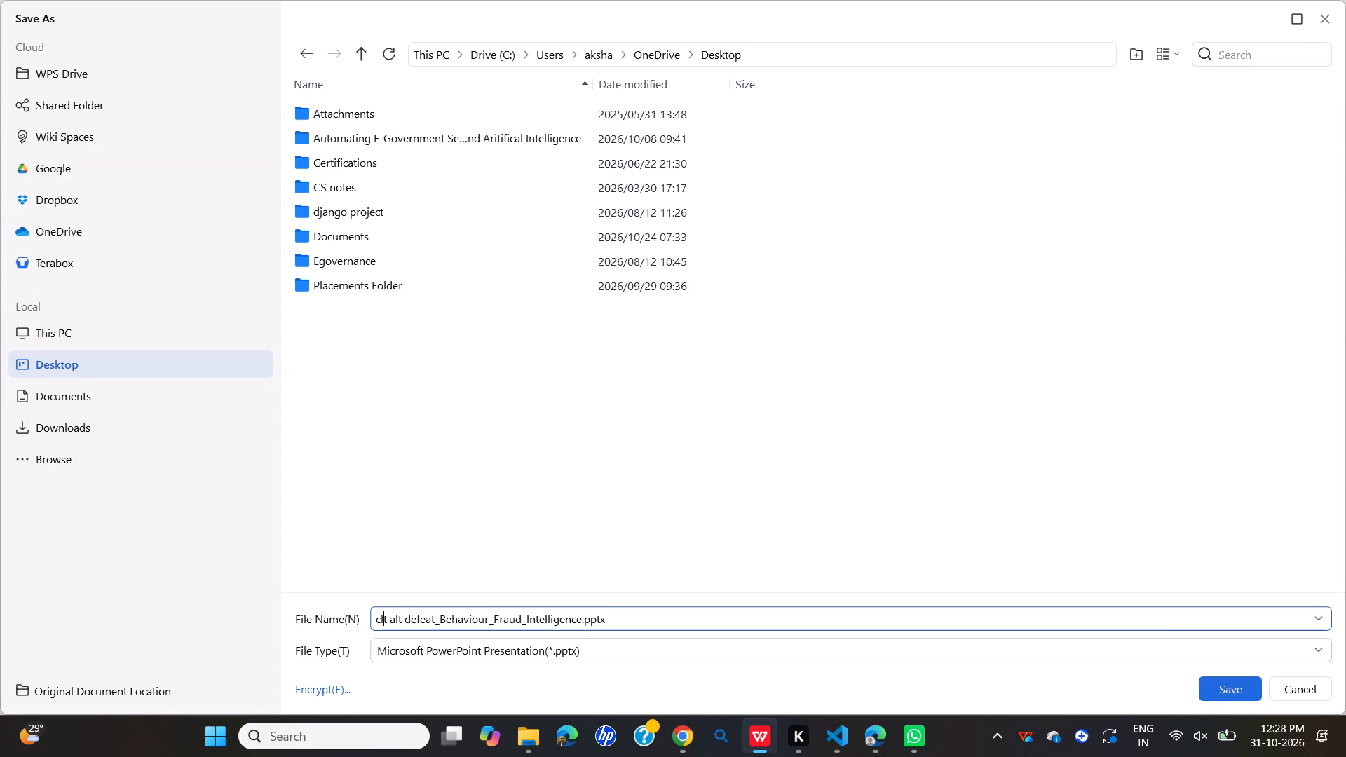
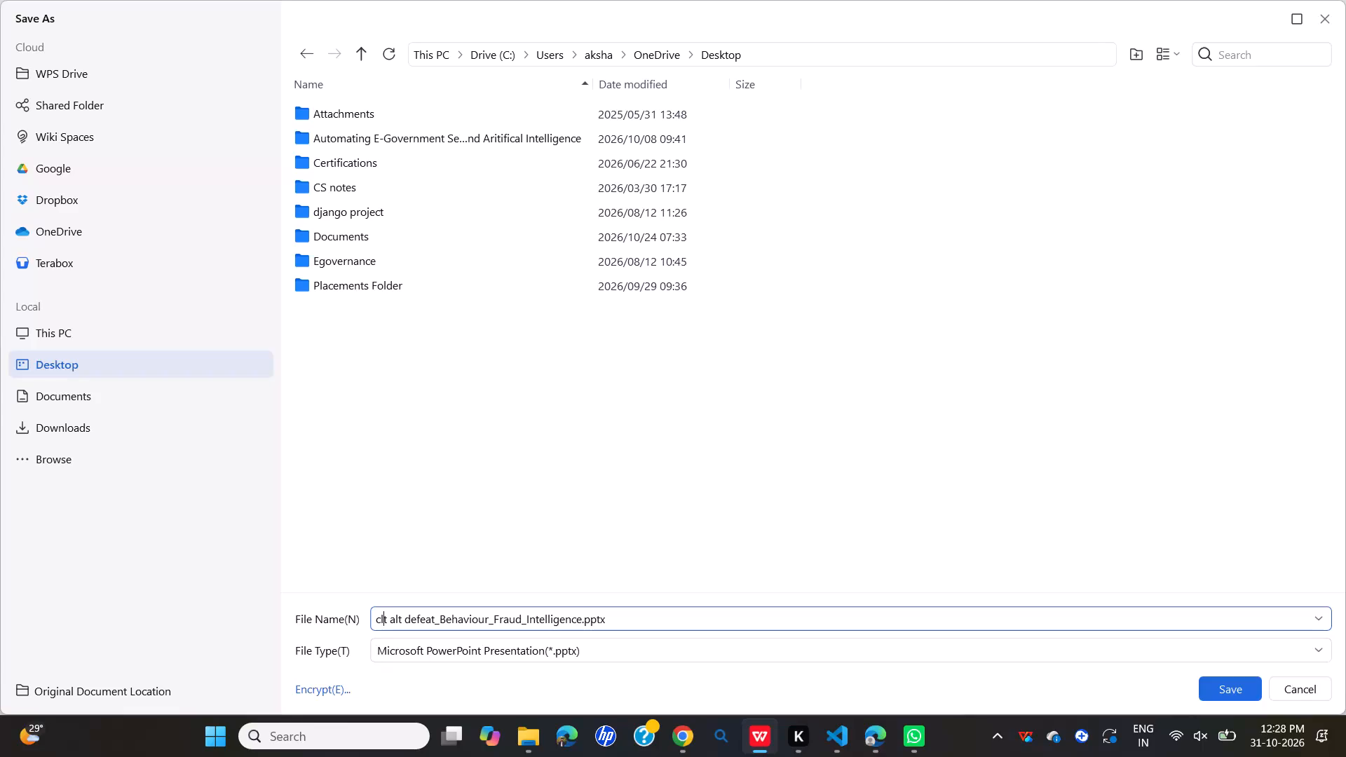
Capitalize the file name's prefix as "Clt Alt Defeat" and save the presentation copy to the Desktop.
key("Left")
key("BackSpace")
key("shift+c")
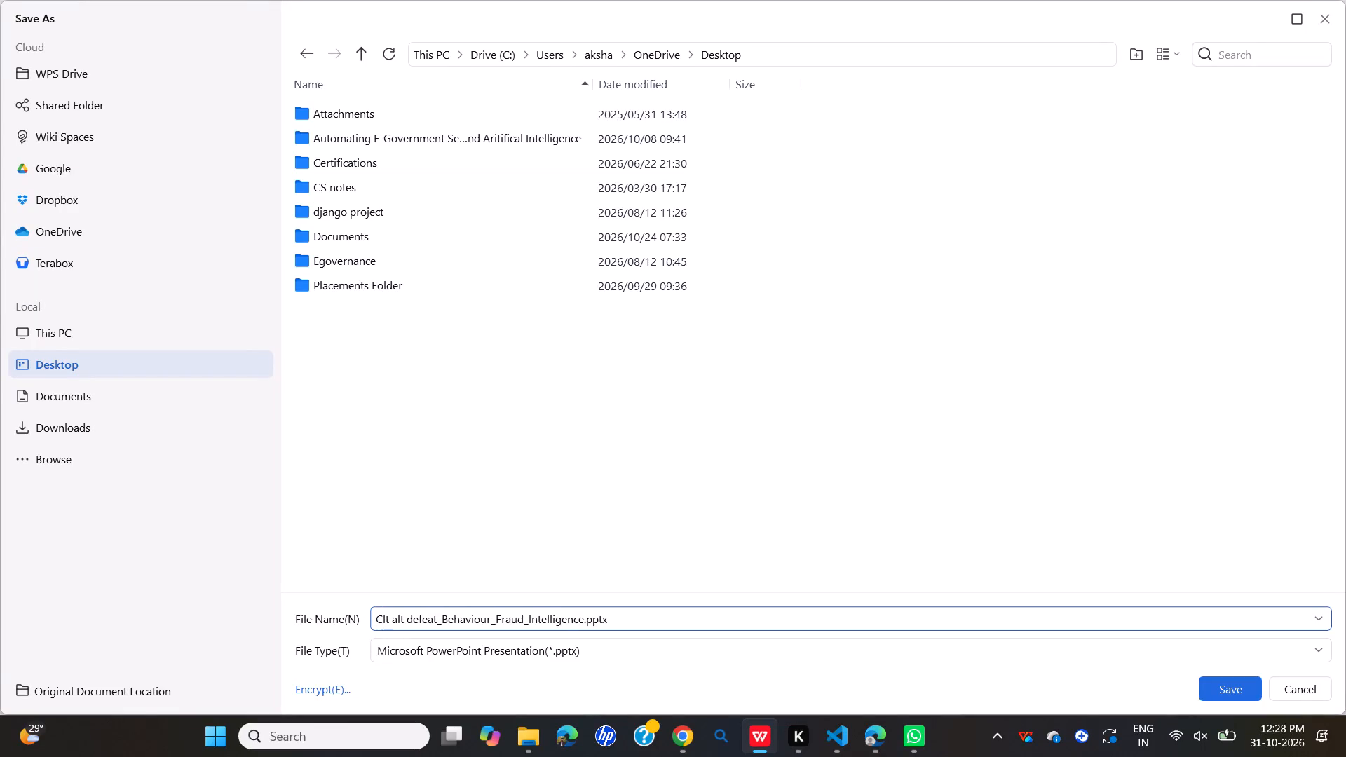
key("Right")
key("Right")
key("Right")
key("Right")
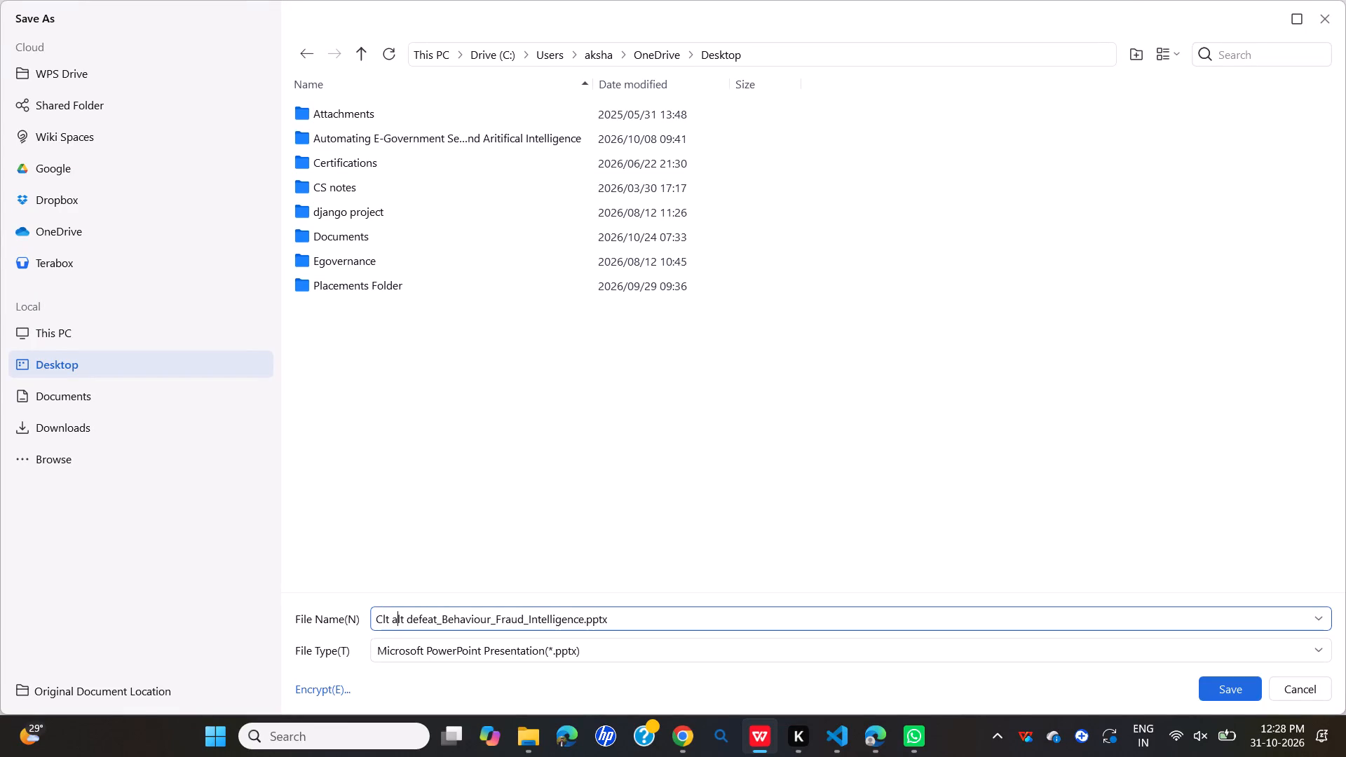
key("BackSpace")
key("shift+a")
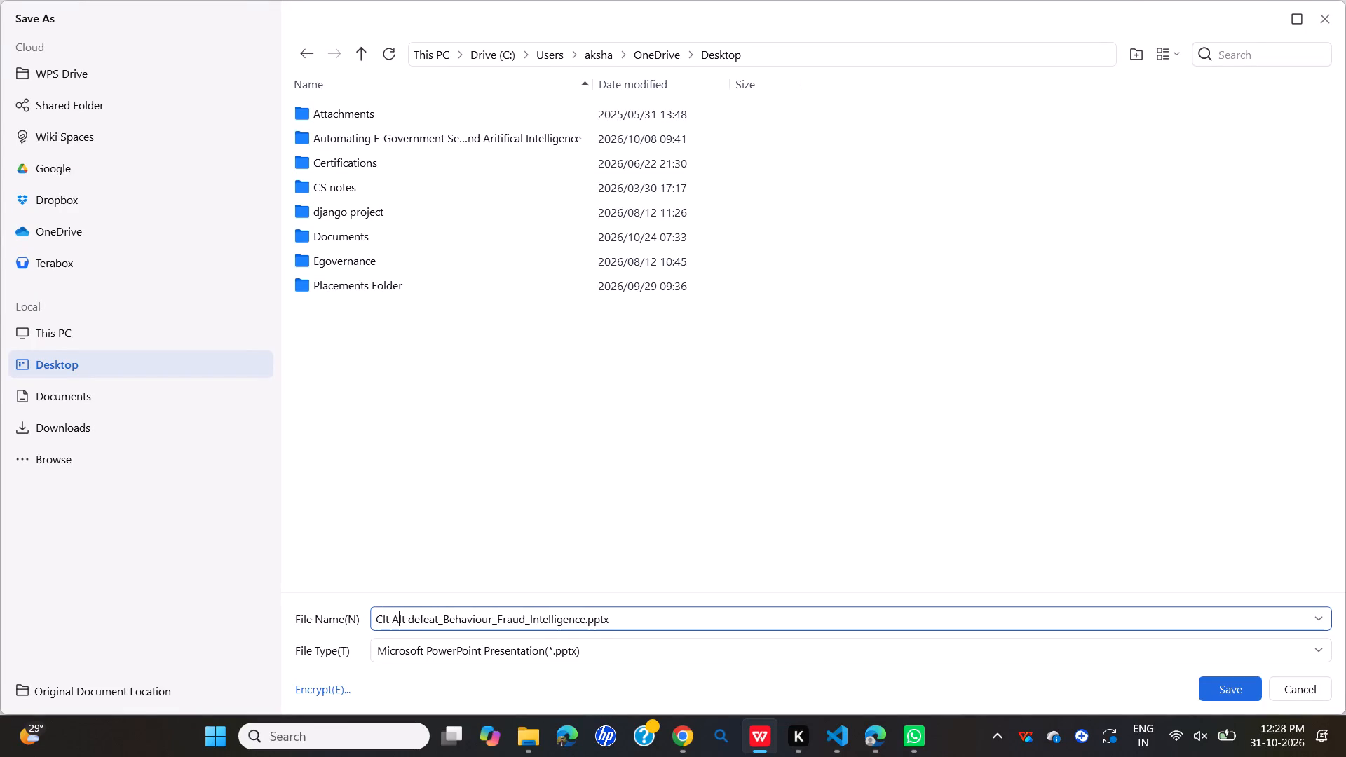
key("Right")
key("Right")
key("Right")
key("Right")
key("BackSpace")
key("shift+d")
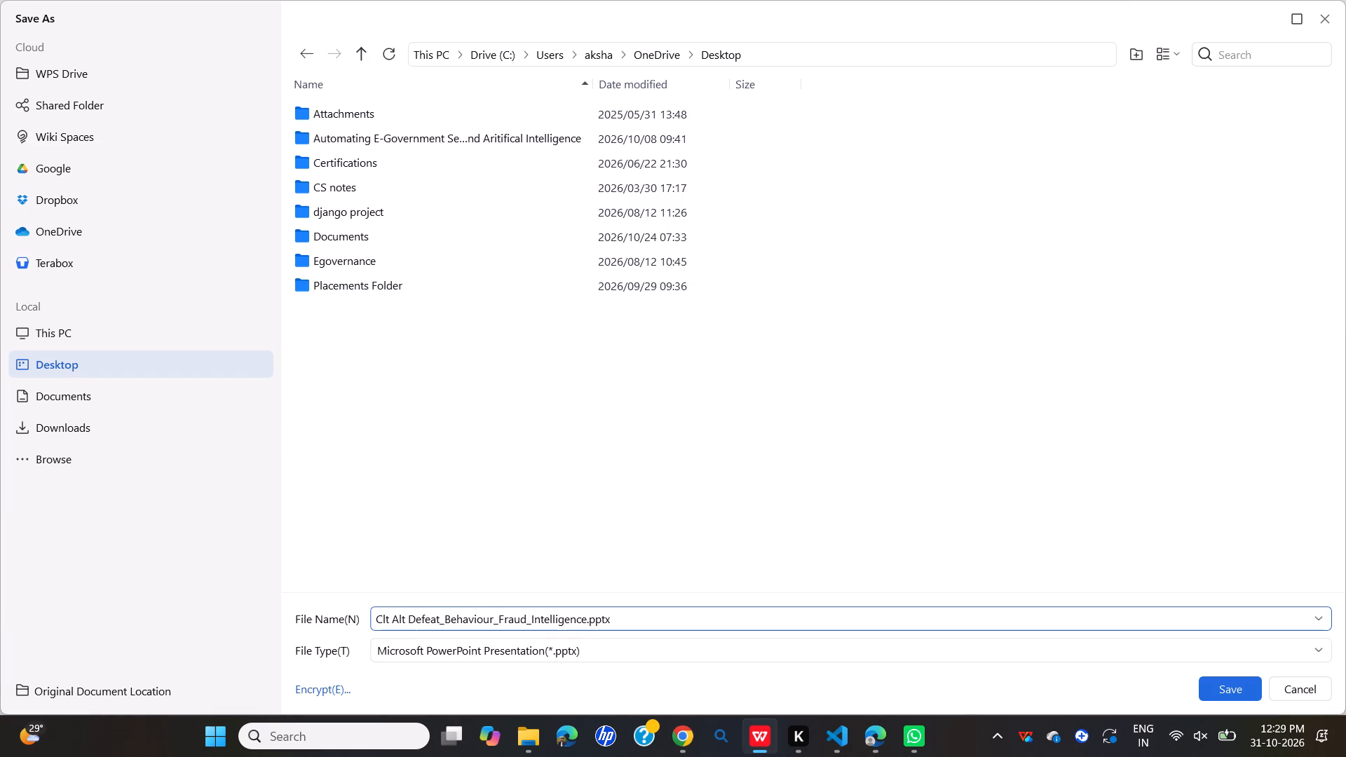
left_click(1237, 687)
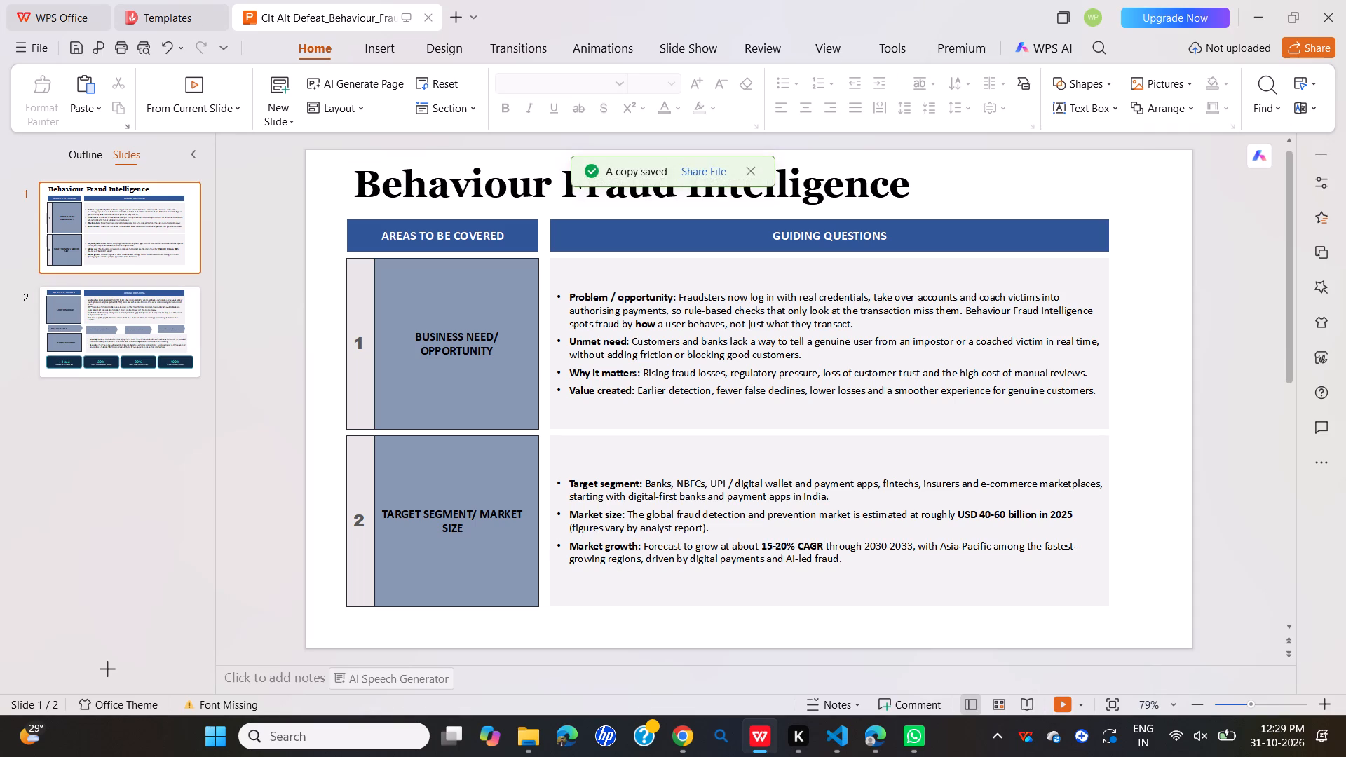
Review the content and layout of both slides in the saved presentation.
key("Down")
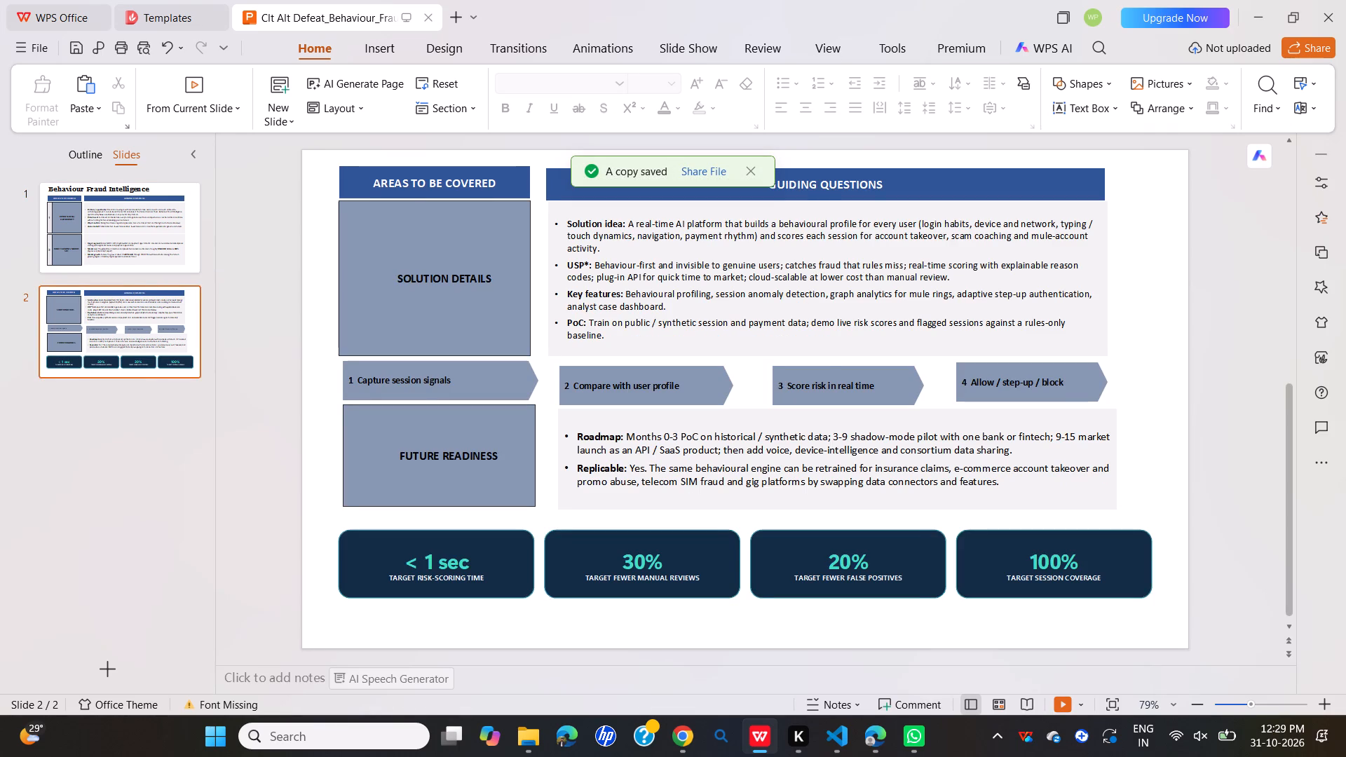
left_click(580, 263)
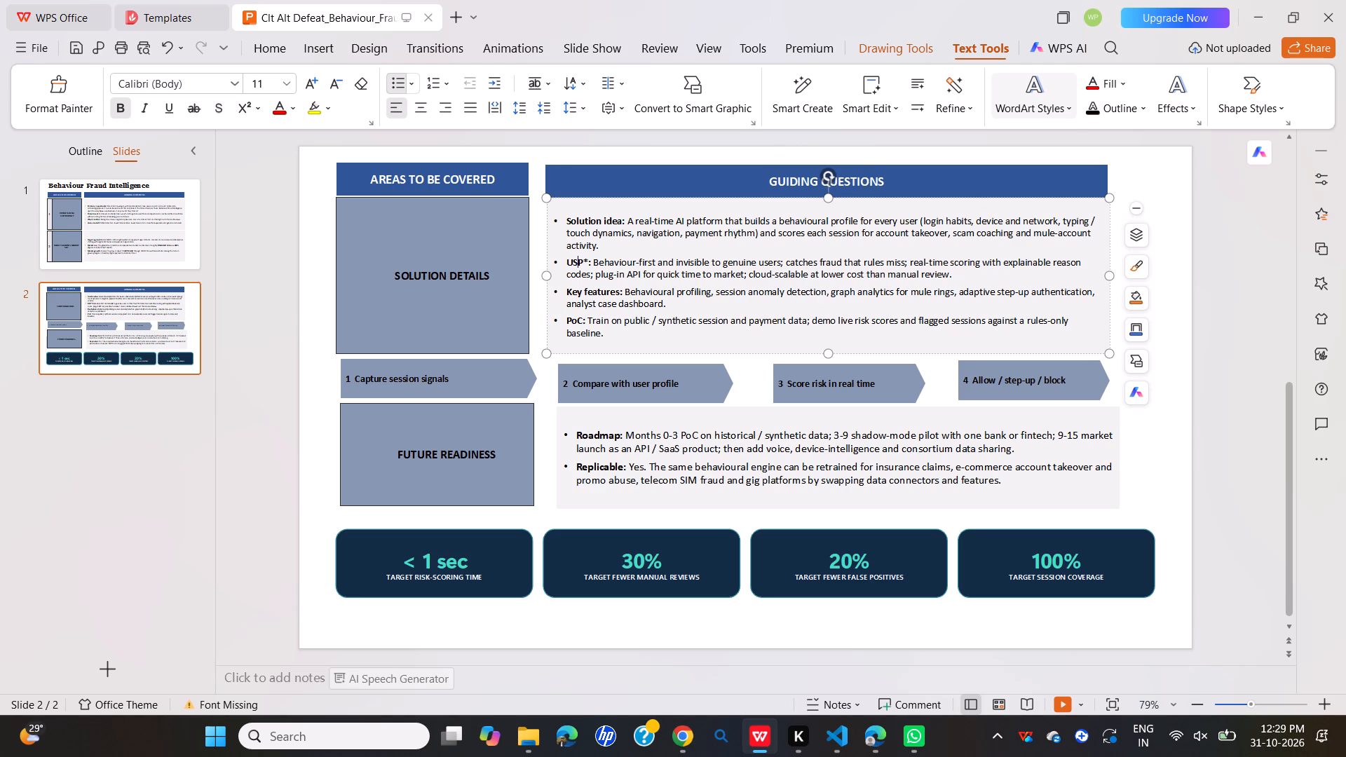
left_click(121, 214)
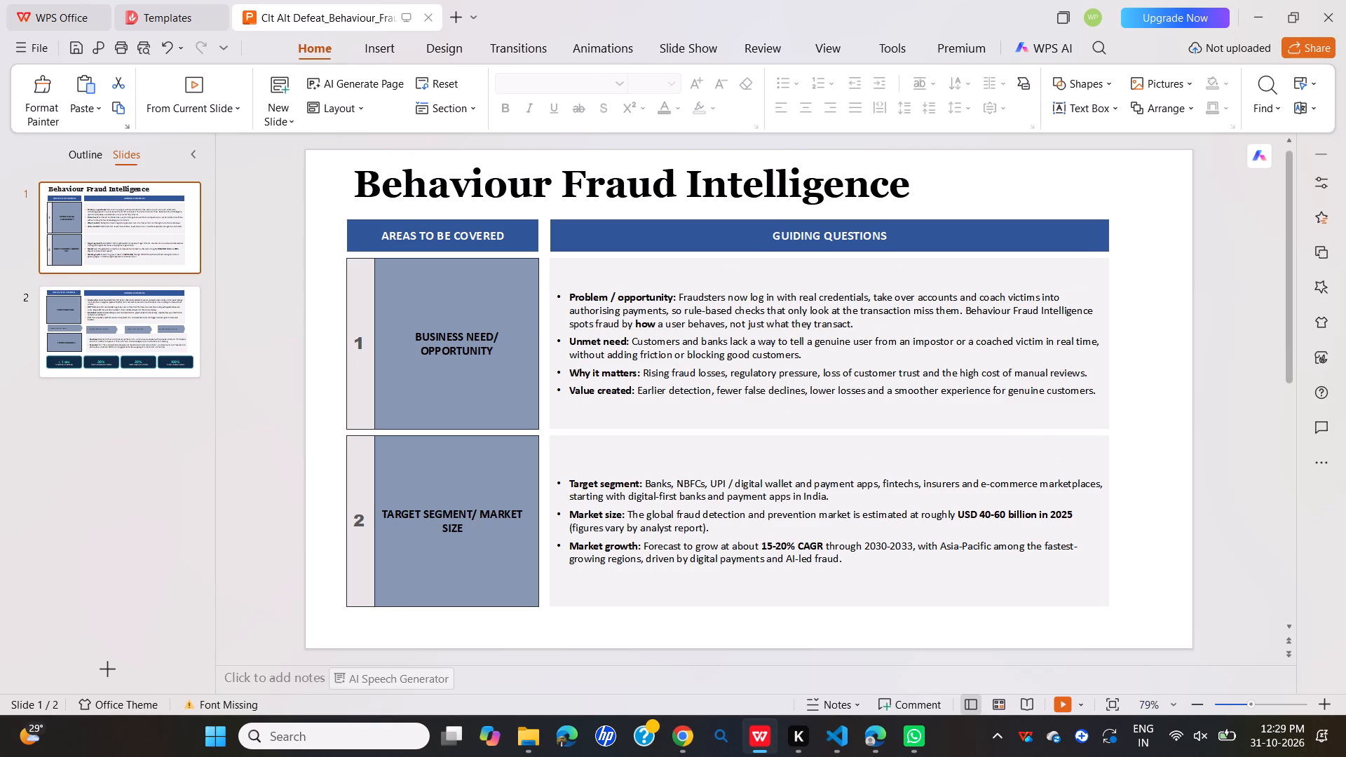
left_click(130, 321)
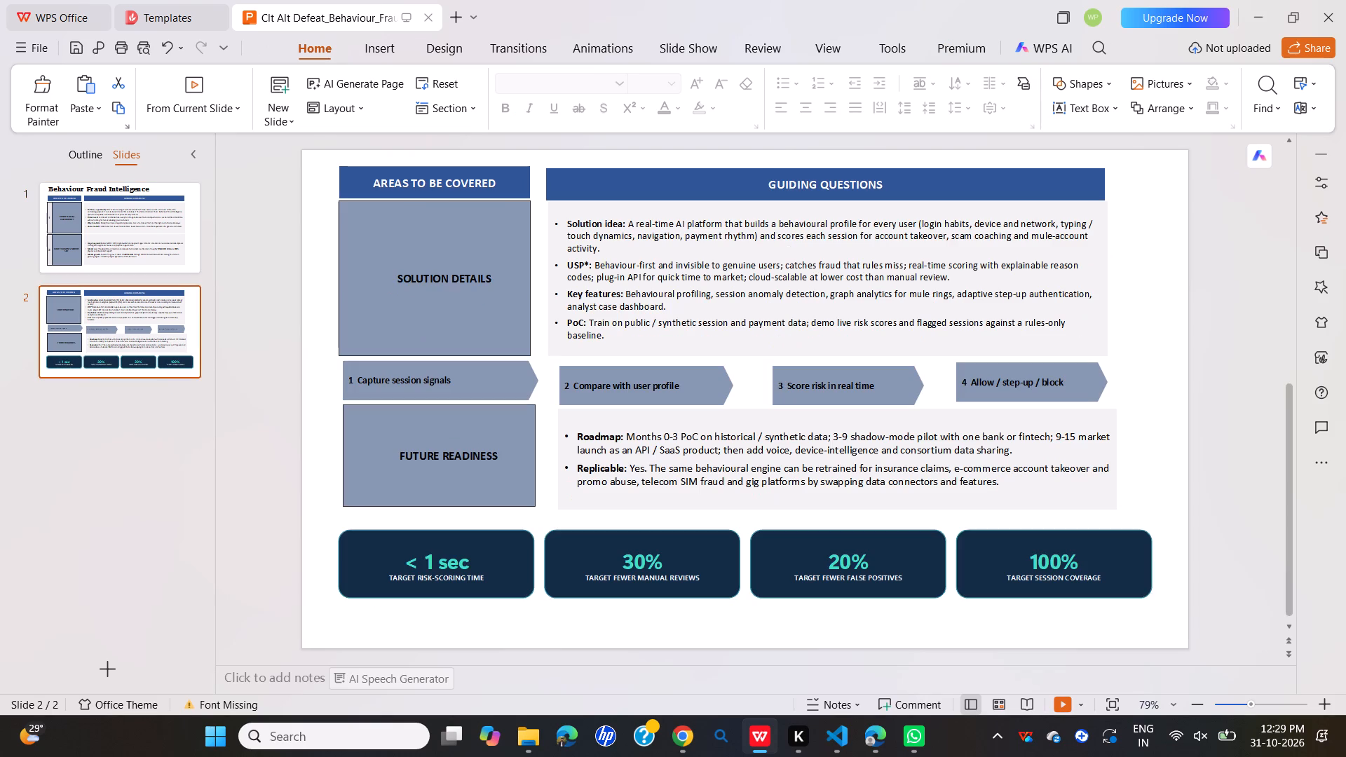